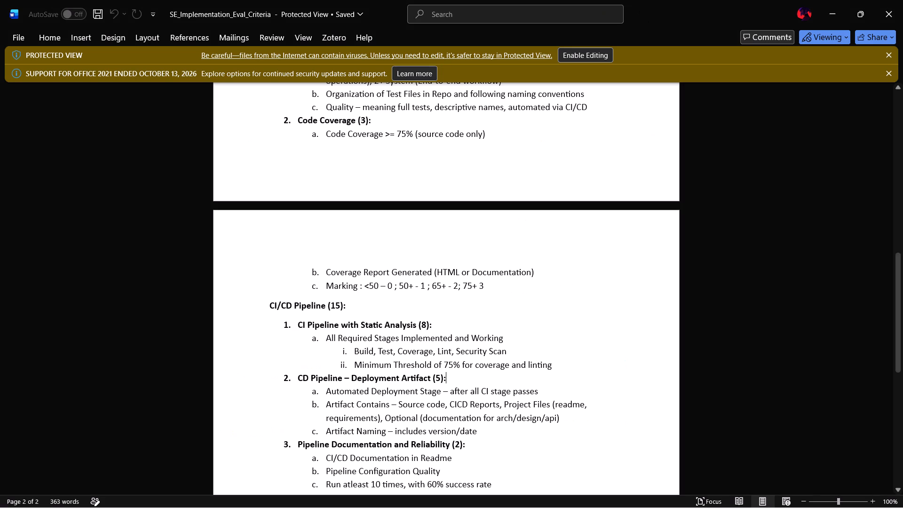
# Read through the mini project evaluation criteria from Jira and Sprint Management through Git practices, Code Quality and CI/CD Pipeline.
pyautogui.scroll(18, 716, 328)
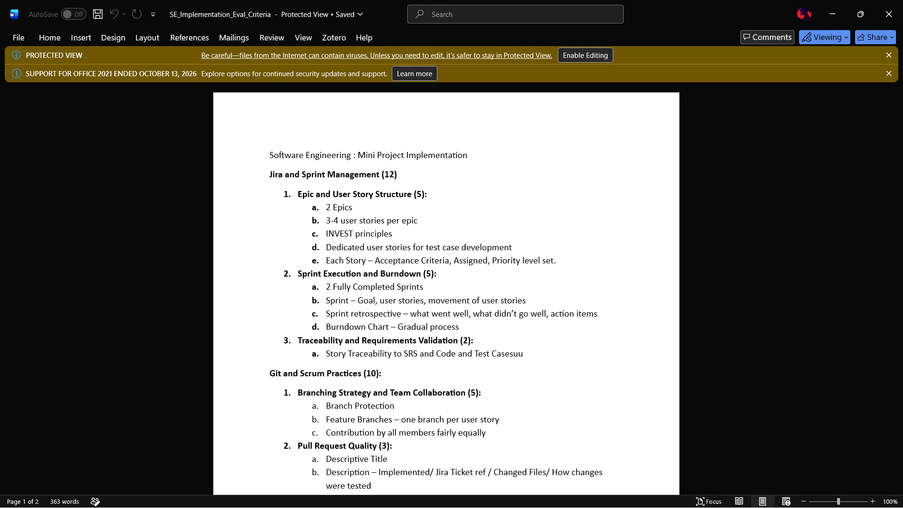
pyautogui.scroll(-1, 716, 328)
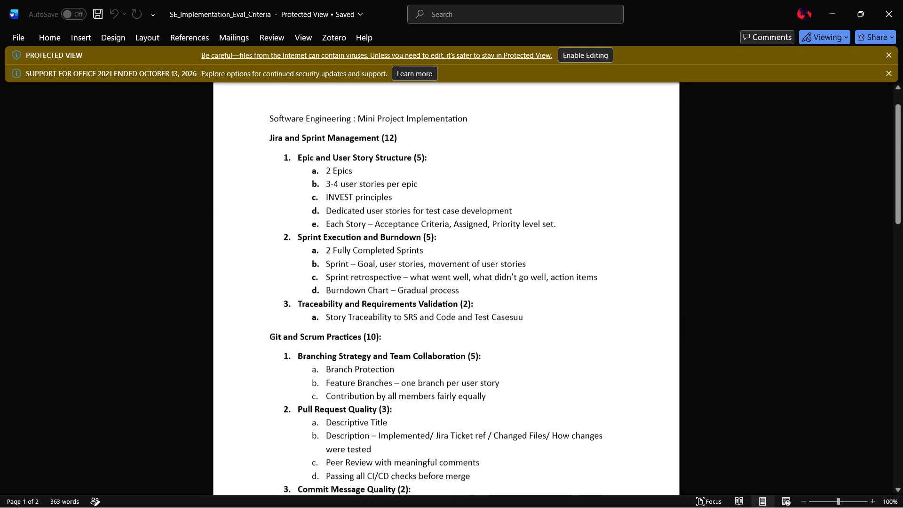
pyautogui.scroll(-2, 716, 328)
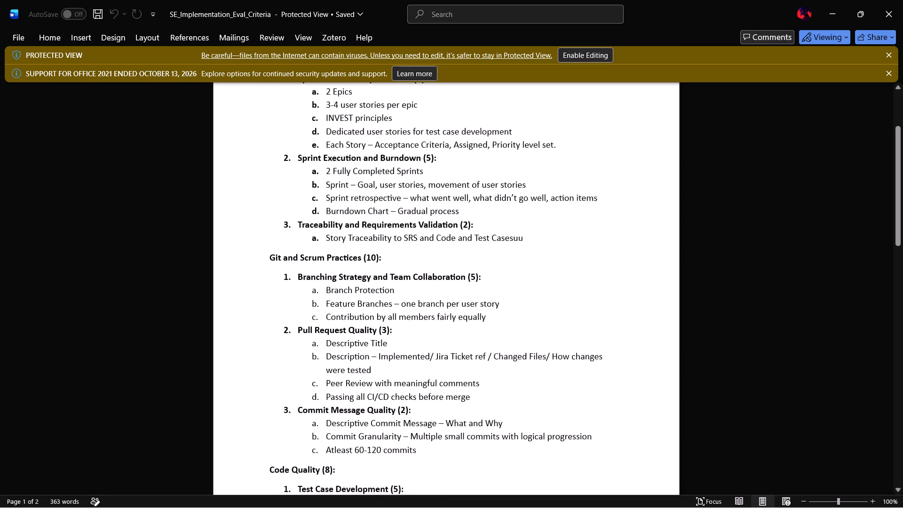
pyautogui.scroll(-1, 716, 328)
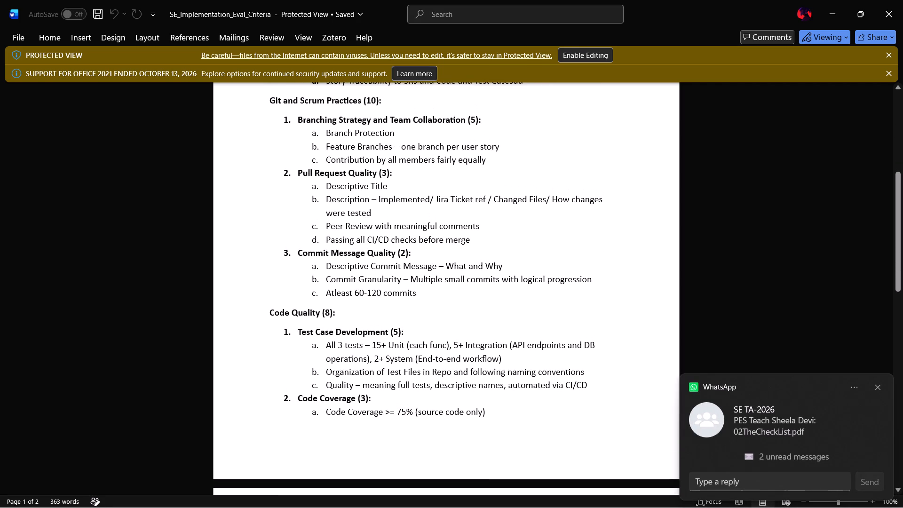
pyautogui.scroll(-1, 784, 249)
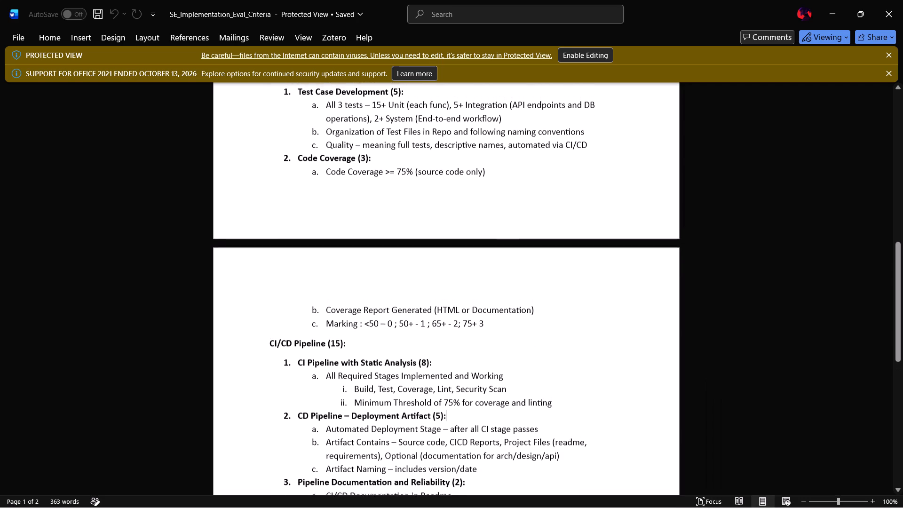
pyautogui.scroll(-1, 784, 249)
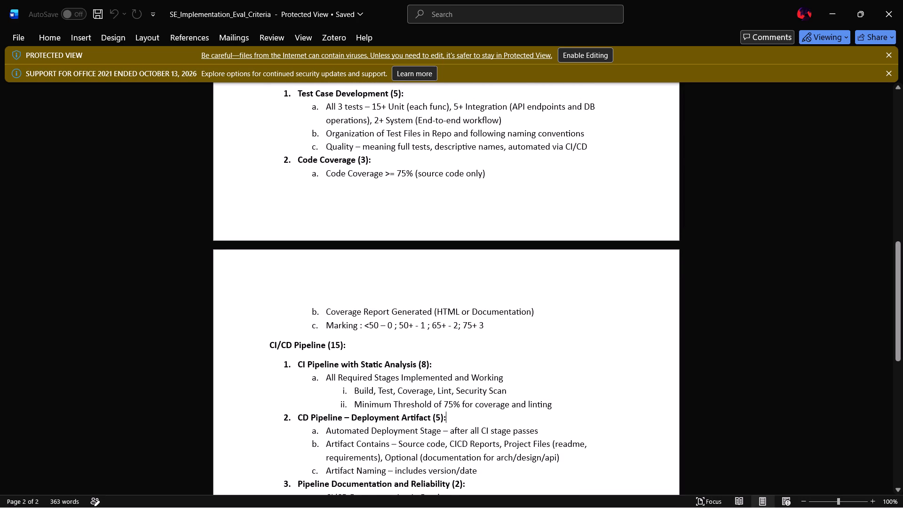
pyautogui.scroll(-1, 784, 249)
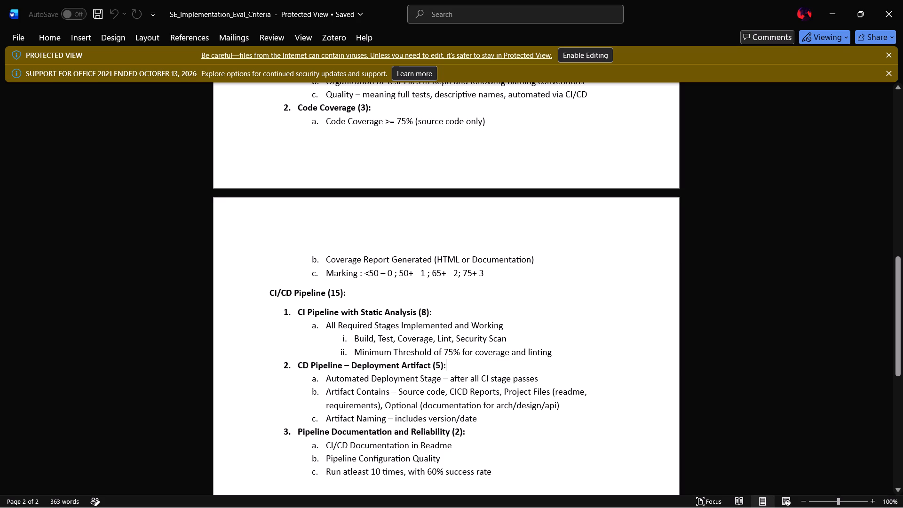
# Dismiss the Office support notice and the Protected View notice above the evaluation criteria document.
pyautogui.scroll(-1, 784, 249)
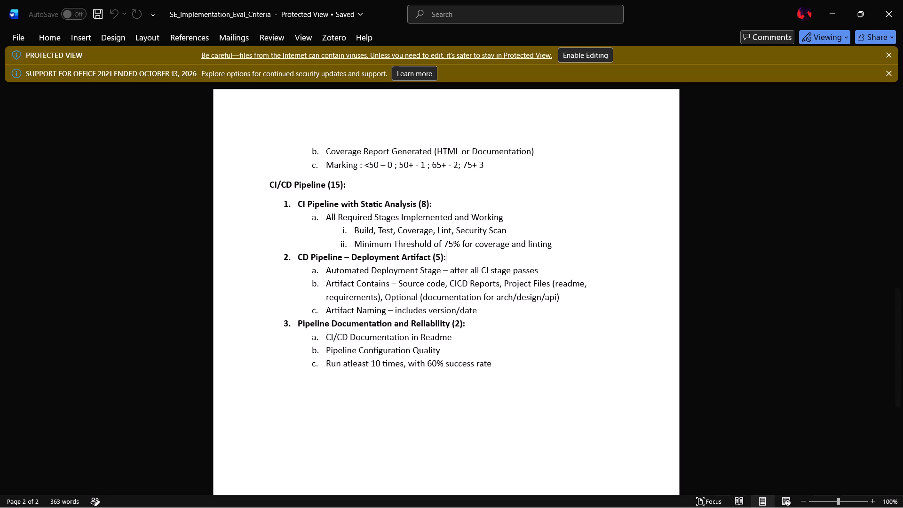
pyautogui.click(893, 71)
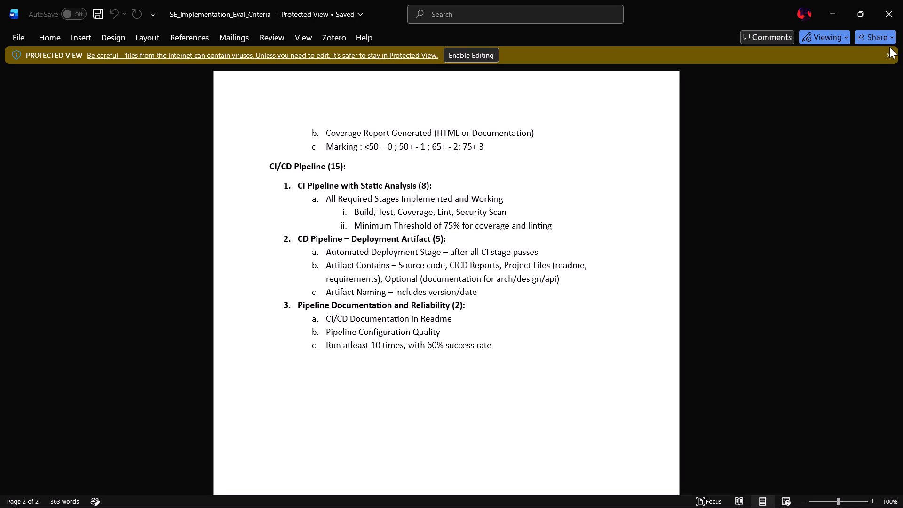
pyautogui.click(890, 52)
pyautogui.press('Return')
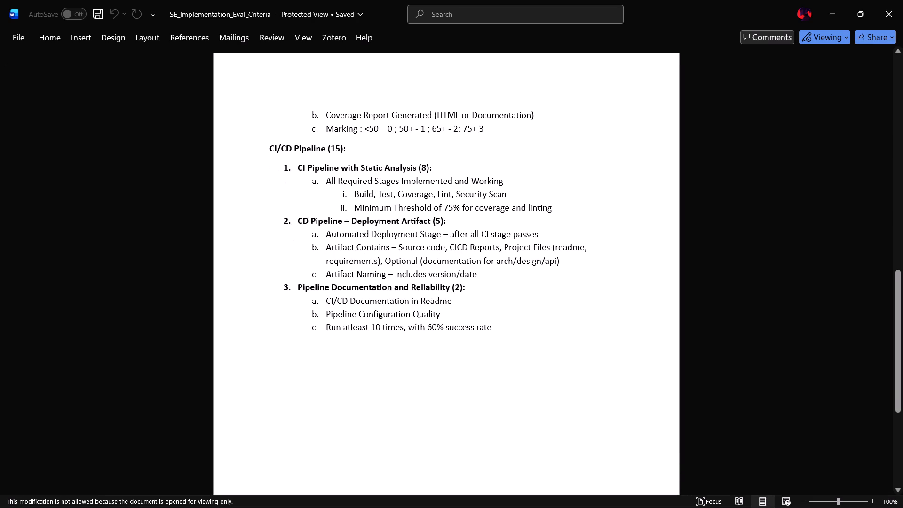
# Switch to Chrome and open the Your Orders page of the Amazon account in a new tab.
pyautogui.hotkey('alt', 'Tab')
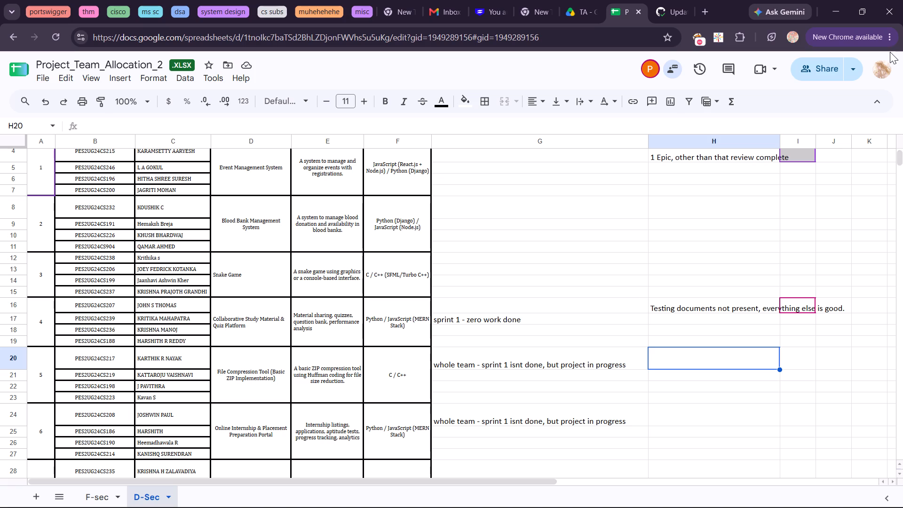
pyautogui.hotkey('ctrl', 't')
pyautogui.write('ama')
pyautogui.press('Return')
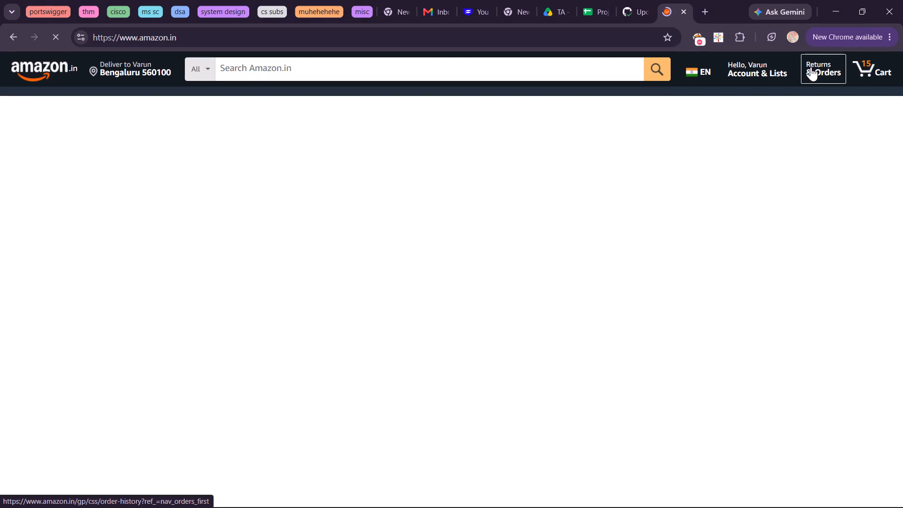
pyautogui.click(821, 69)
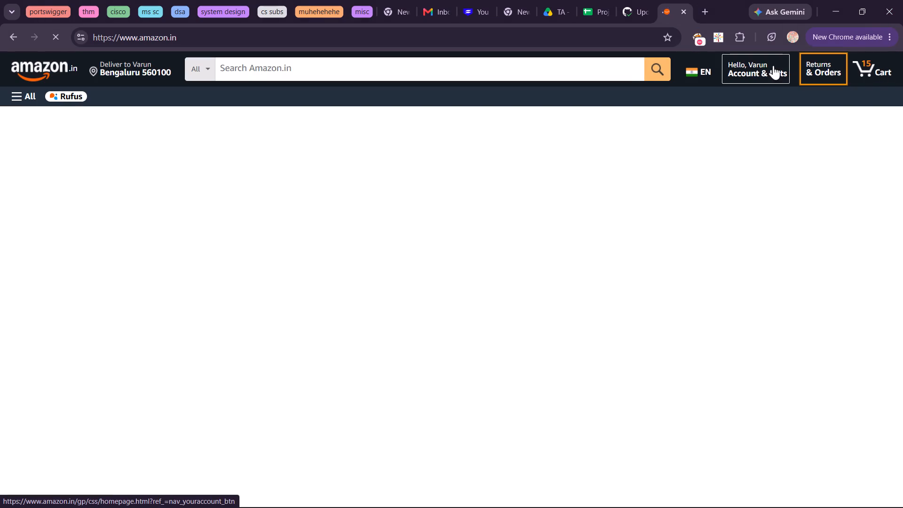
pyautogui.click(750, 65)
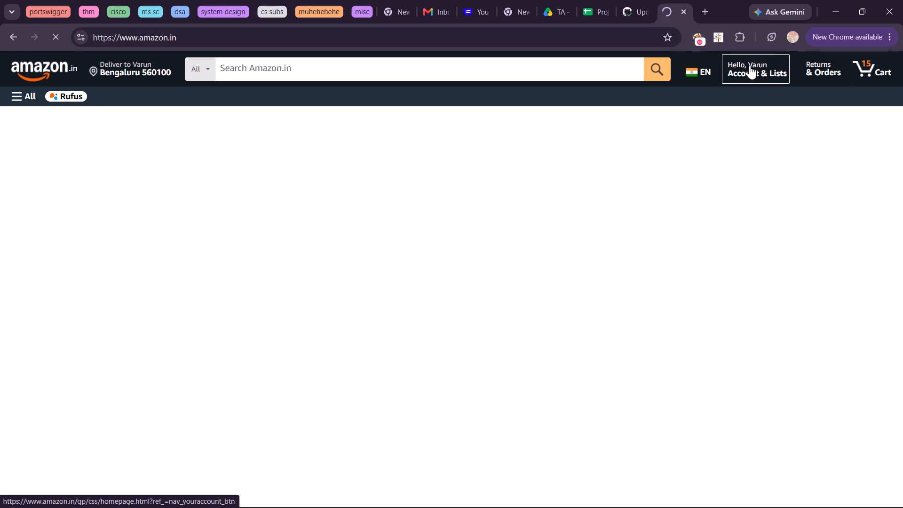
pyautogui.click(750, 65)
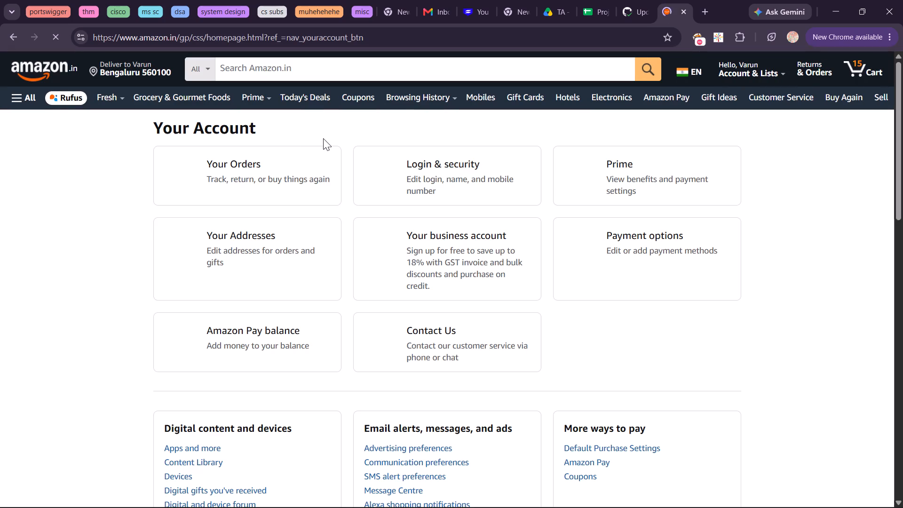
pyautogui.click(217, 165)
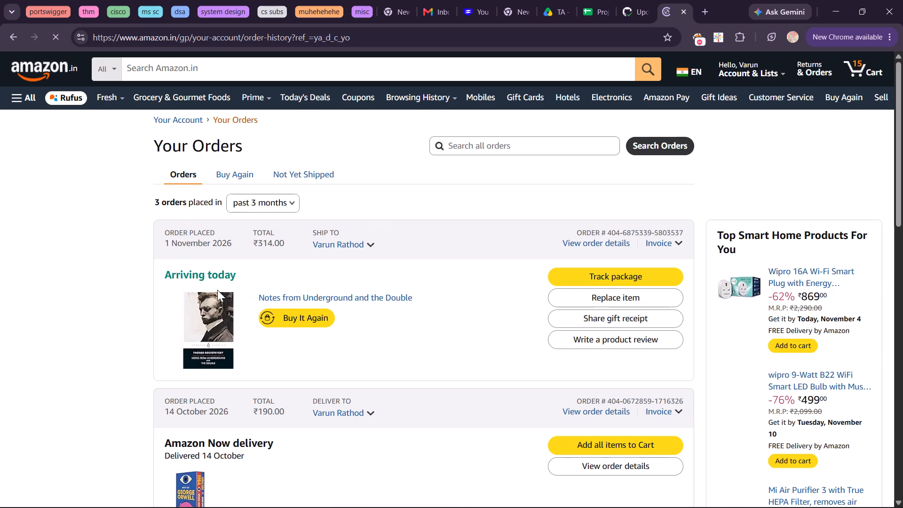
# Check the tracking and full delivery updates for the Notes from Underground and the Double order, and close the Amazon tab.
pyautogui.click(578, 280)
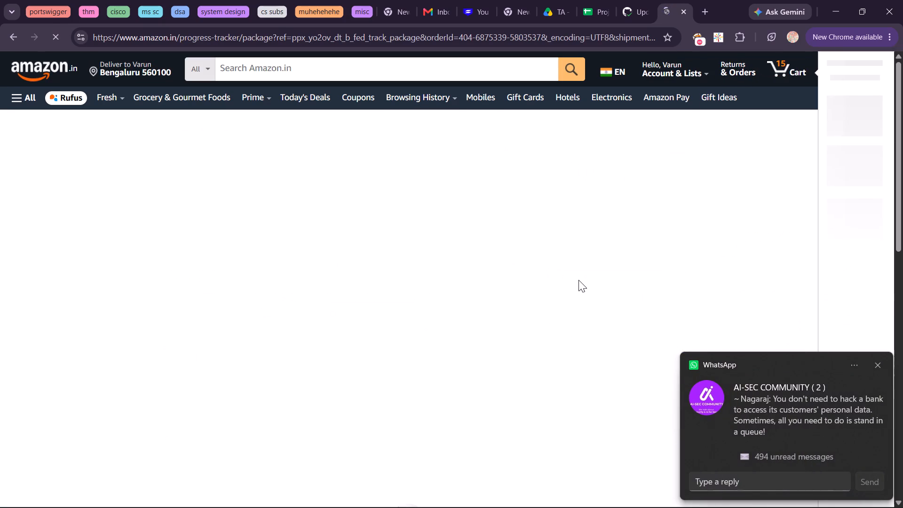
pyautogui.scroll(-1, 578, 280)
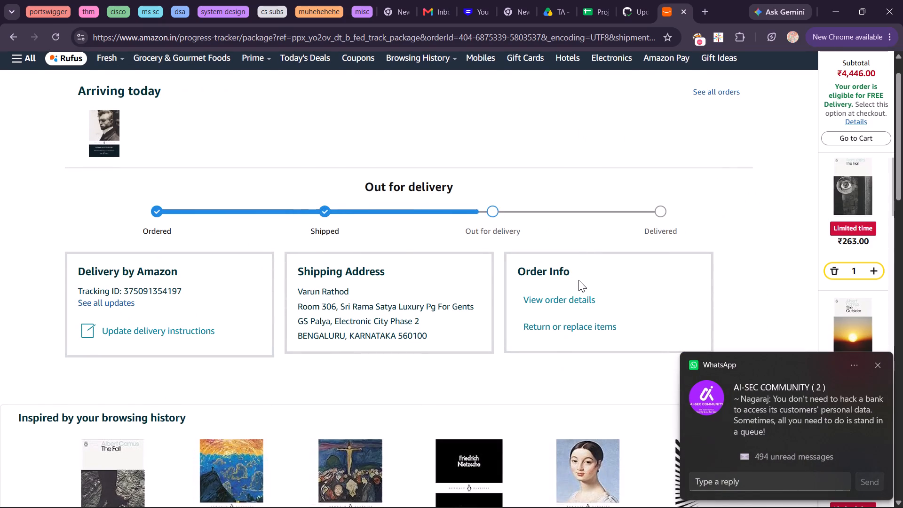
pyautogui.click(107, 298)
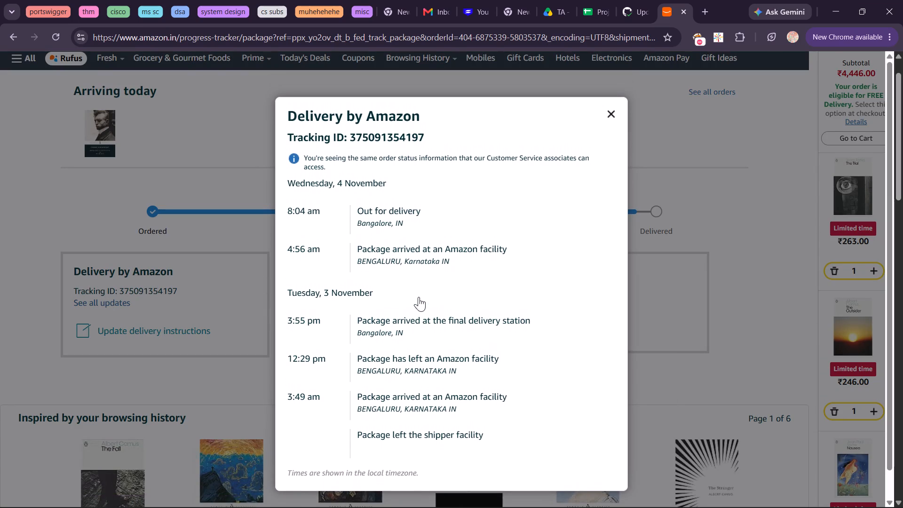
pyautogui.click(611, 113)
pyautogui.scroll(1, 611, 113)
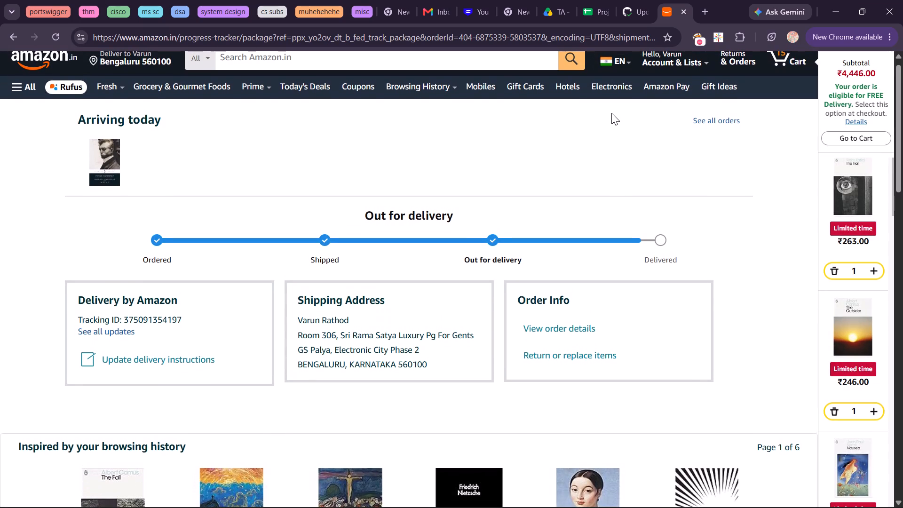
pyautogui.scroll(1, 611, 113)
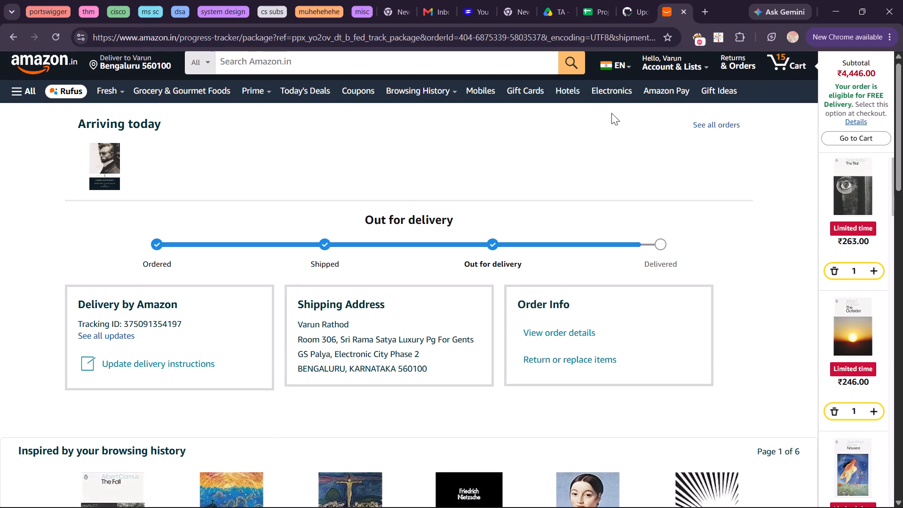
pyautogui.hotkey('ctrl', 'w')
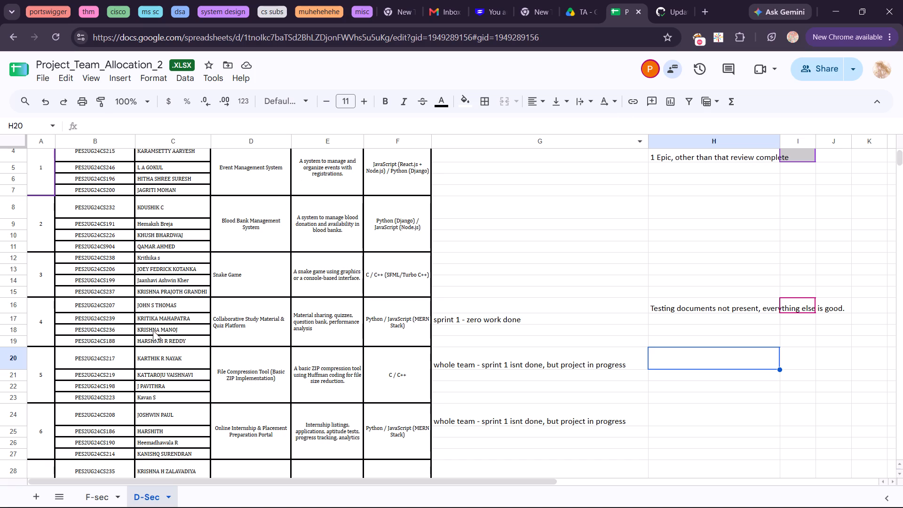
# Open the F-sec sheet of the Project_Team_Allocation_2 spreadsheet.
pyautogui.click(93, 495)
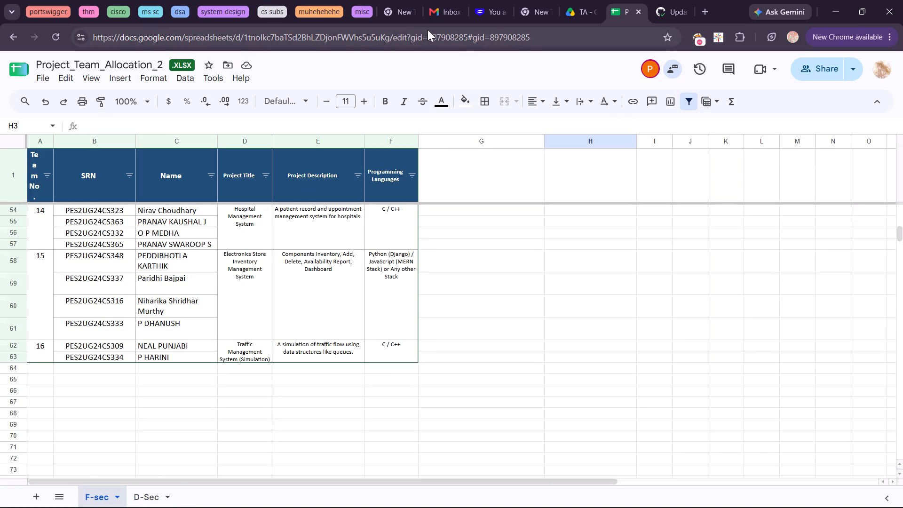
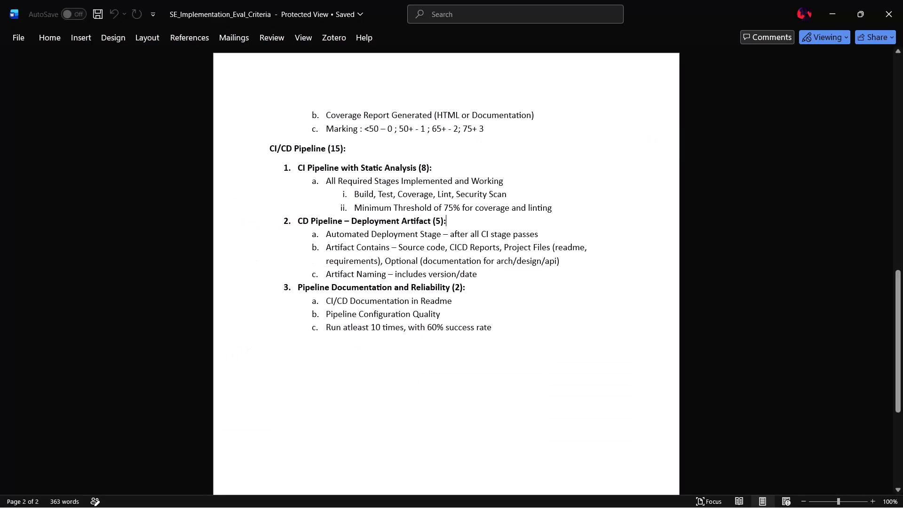
# Examine the code coverage and CI/CD pipeline criteria in the evaluation document, and switch to the team allocation spreadsheet in Chrome.
pyautogui.scroll(3, 638, 225)
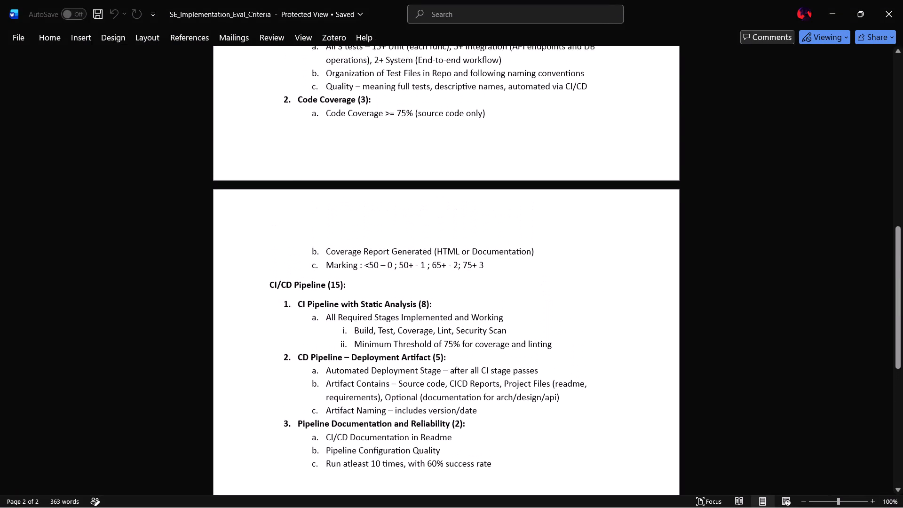
pyautogui.scroll(-1, 726, 240)
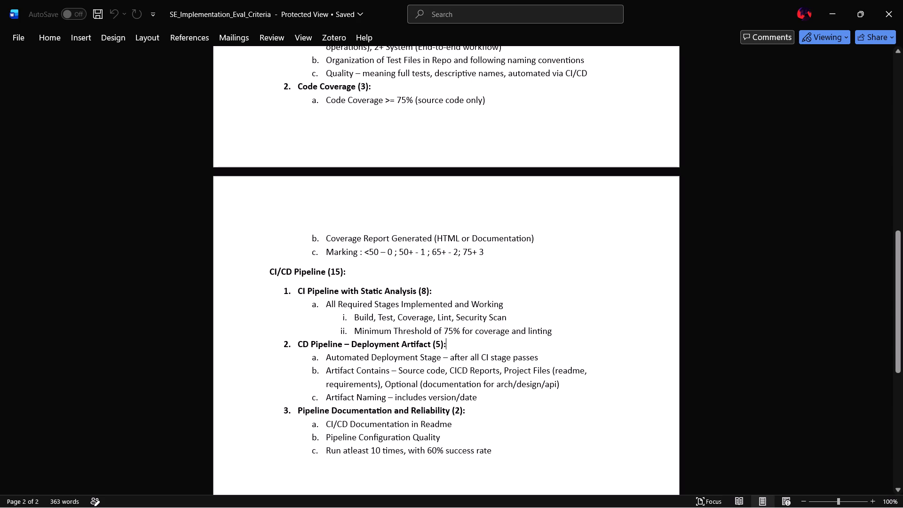
pyautogui.hotkey('alt', 'Tab')
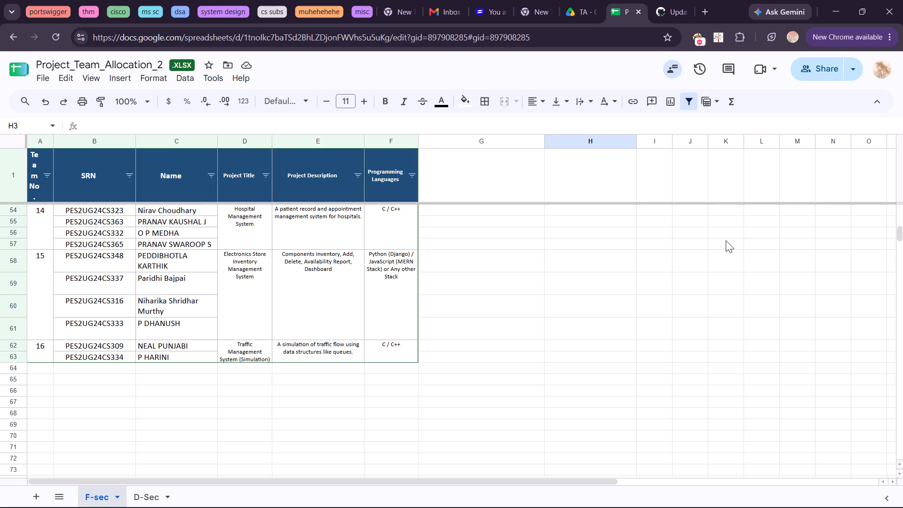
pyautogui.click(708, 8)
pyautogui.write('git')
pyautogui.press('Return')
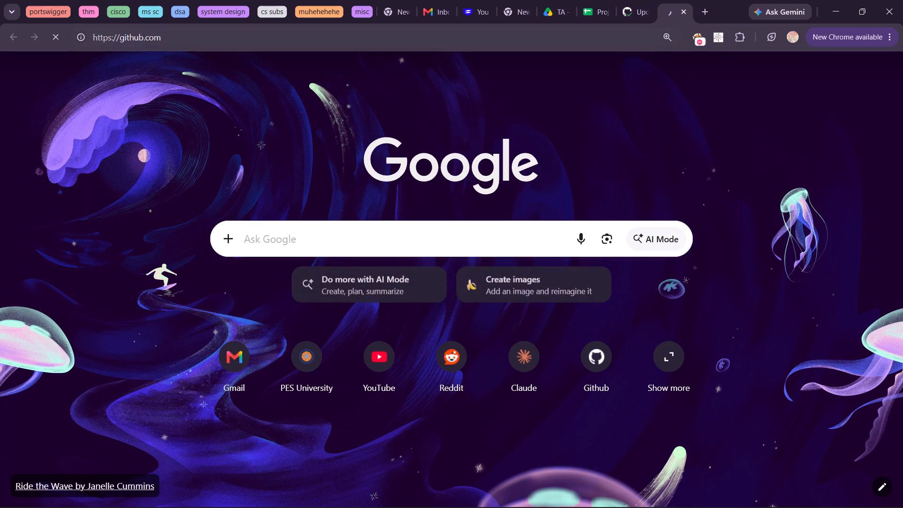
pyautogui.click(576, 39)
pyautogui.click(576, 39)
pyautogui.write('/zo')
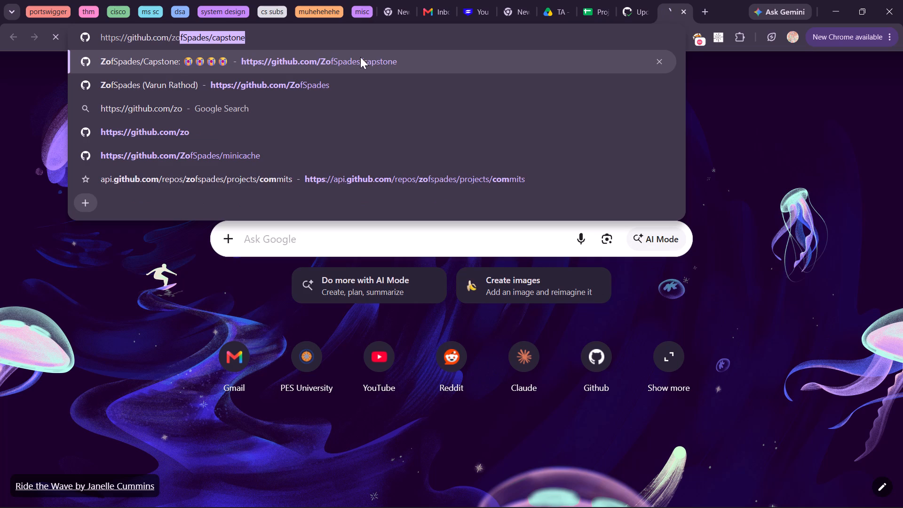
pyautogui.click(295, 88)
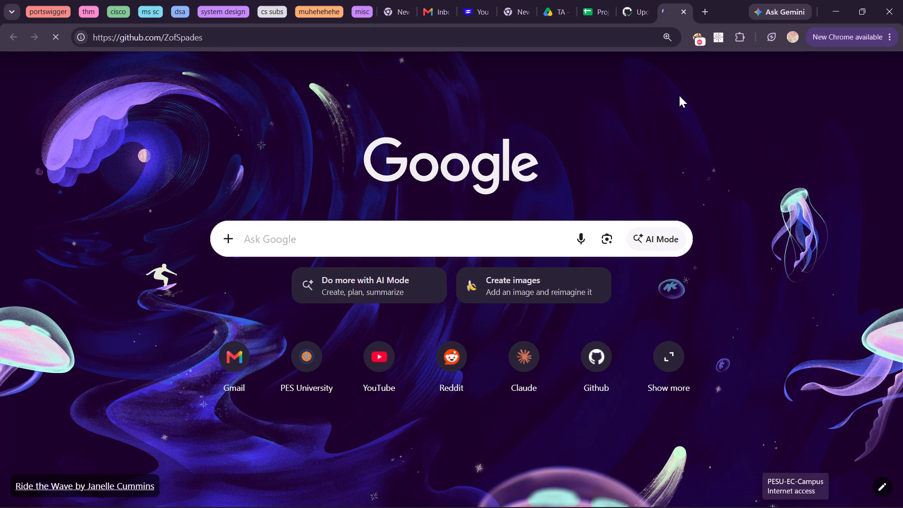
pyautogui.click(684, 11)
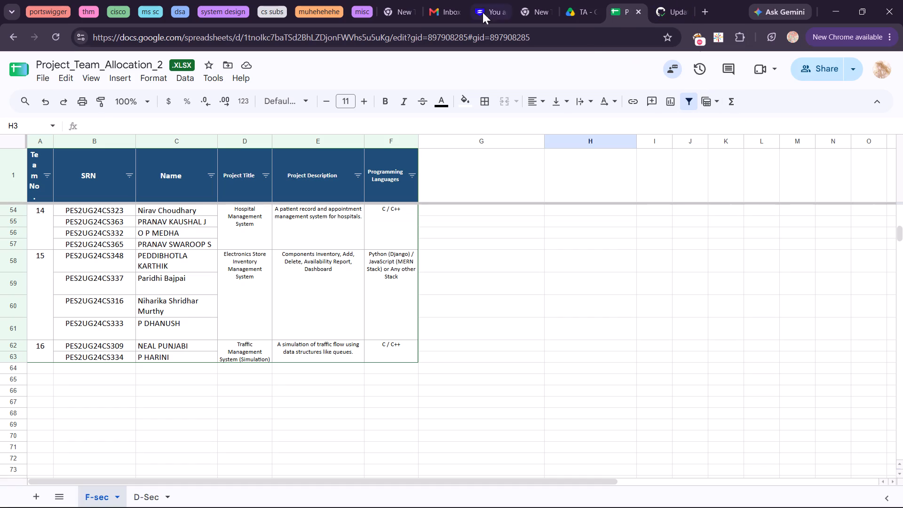
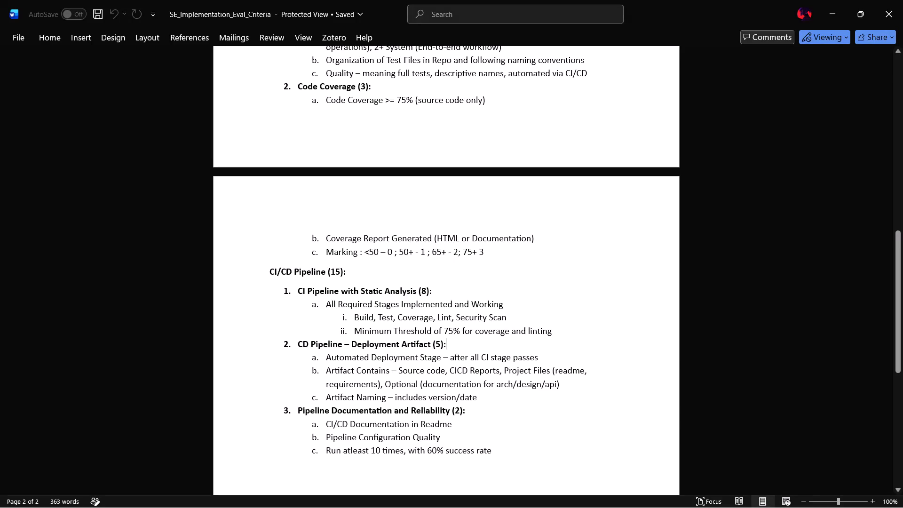
# Switch to Chrome, reload the shared TA folder in Drive, and open Rubrics_Lab_Mini_Project.xlsx from it.
pyautogui.hotkey('alt', 'Tab')
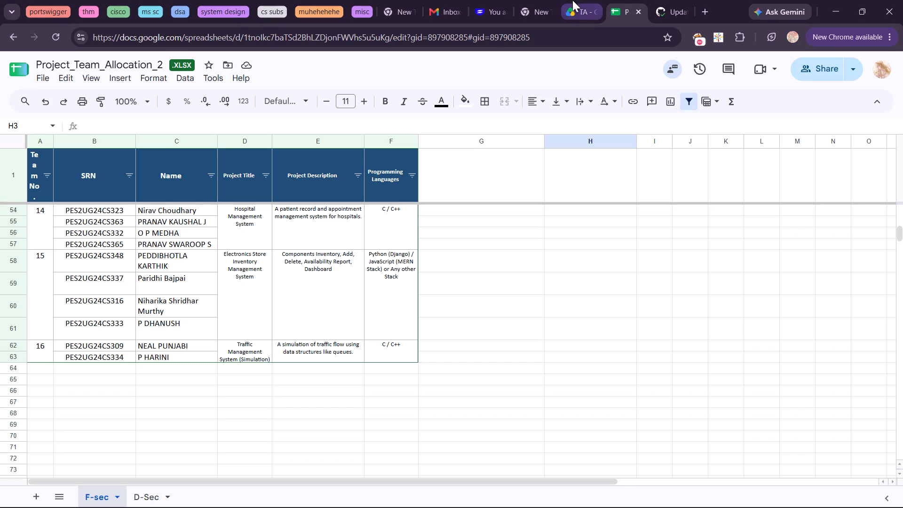
pyautogui.click(579, 0)
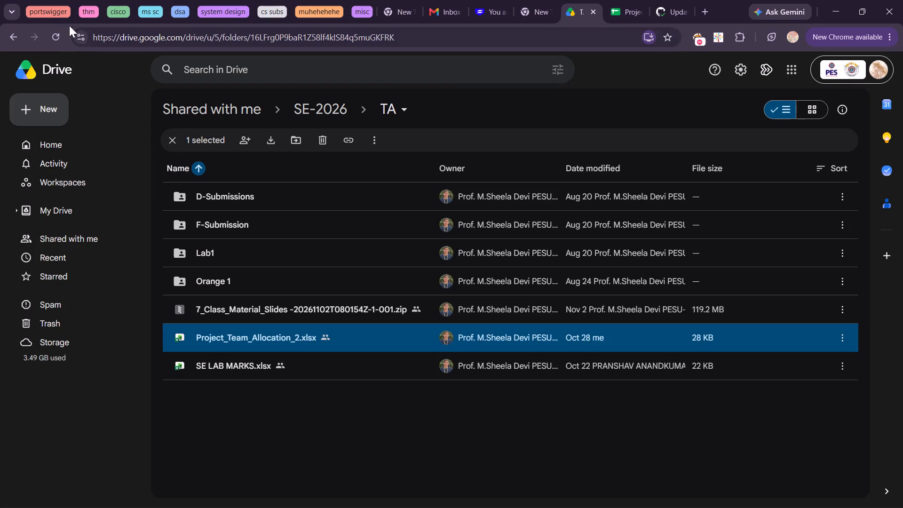
pyautogui.click(55, 31)
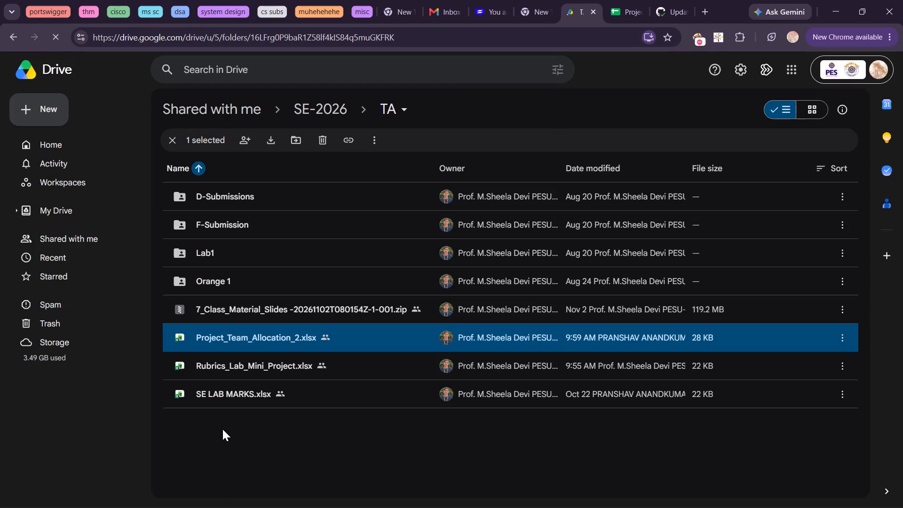
pyautogui.doubleClick(250, 370)
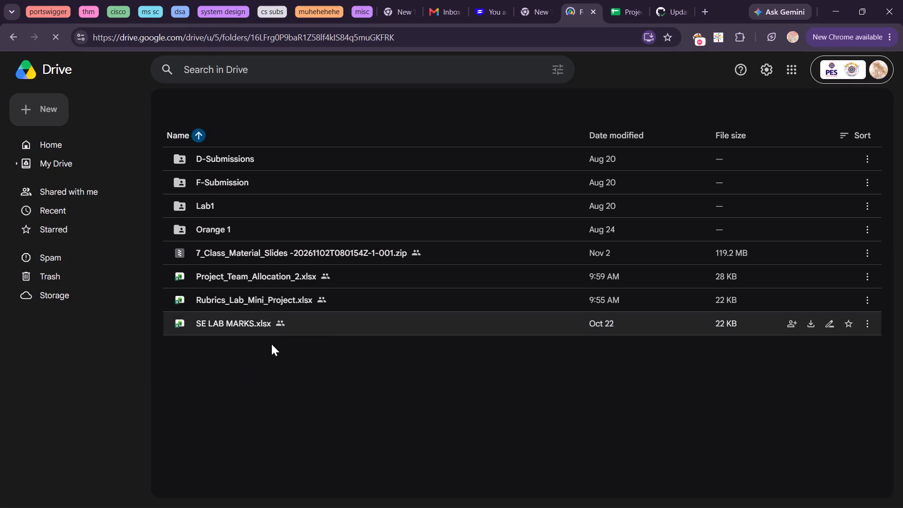
pyautogui.doubleClick(248, 334)
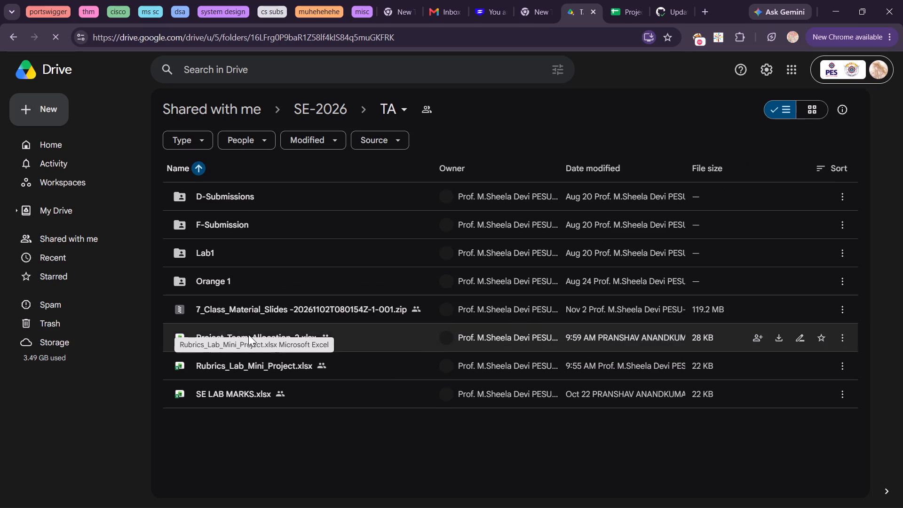
pyautogui.click(243, 367)
pyautogui.doubleClick(243, 367)
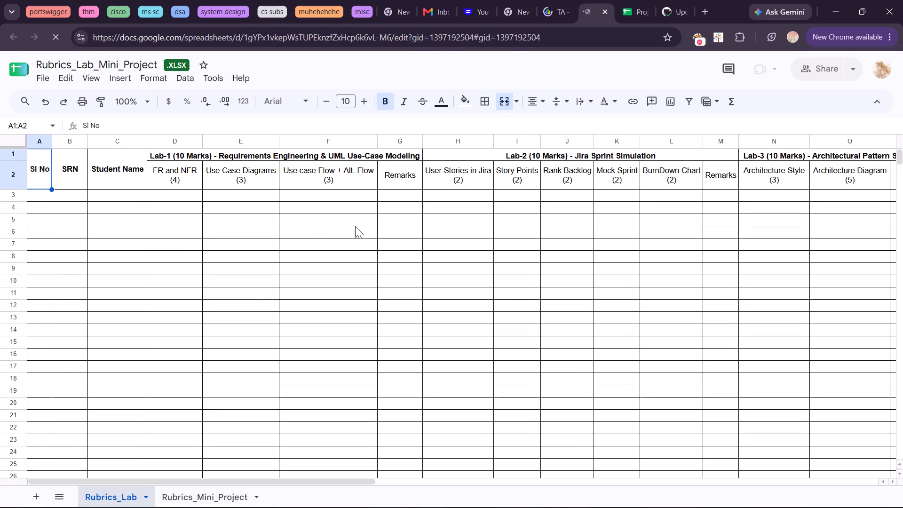
# Examine the marking columns for all labs on the Rubrics_Lab sheet, from Lab-1 through the fuzzing section and Total.
pyautogui.hscroll(-5, 355, 226)
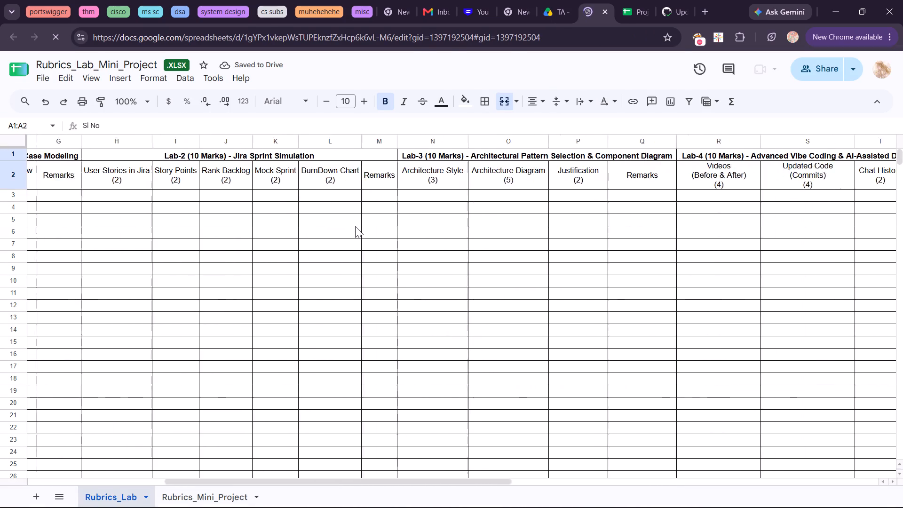
pyautogui.hscroll(-7, 355, 226)
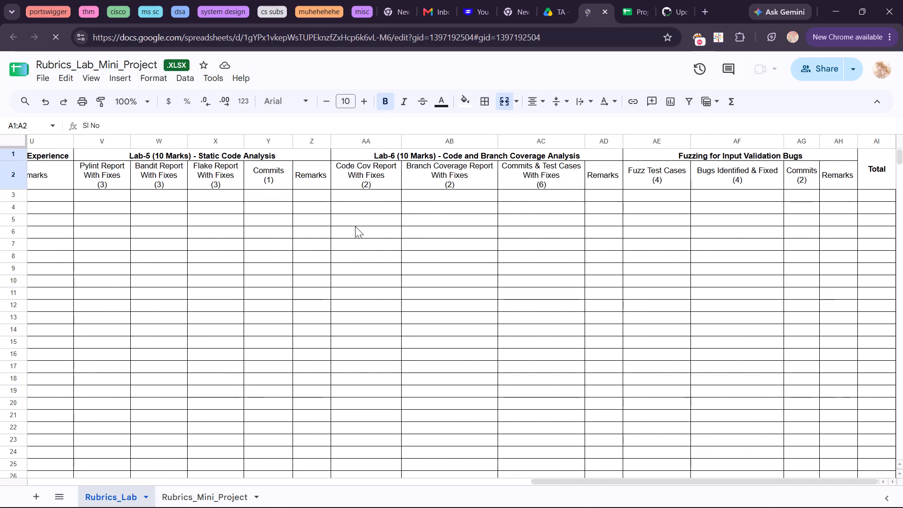
pyautogui.hscroll(-3, 558, 273)
pyautogui.hscroll(6, 558, 273)
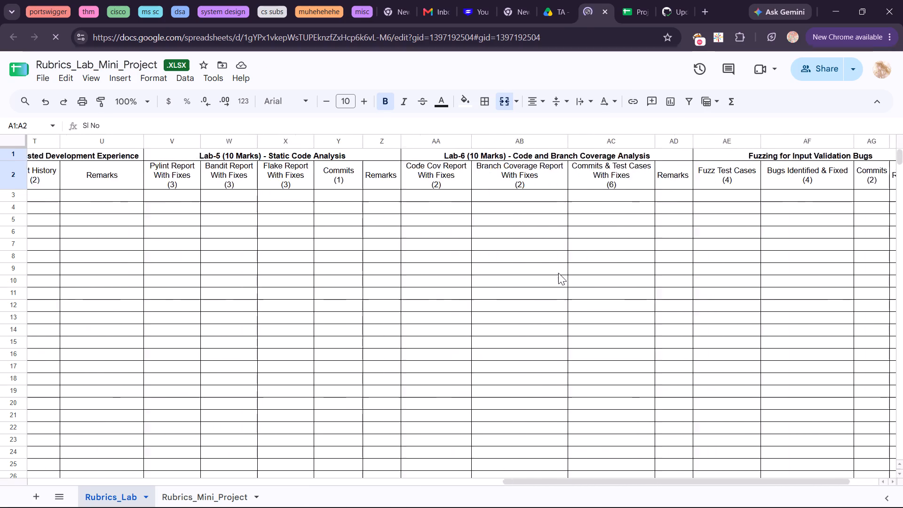
pyautogui.hscroll(6, 558, 273)
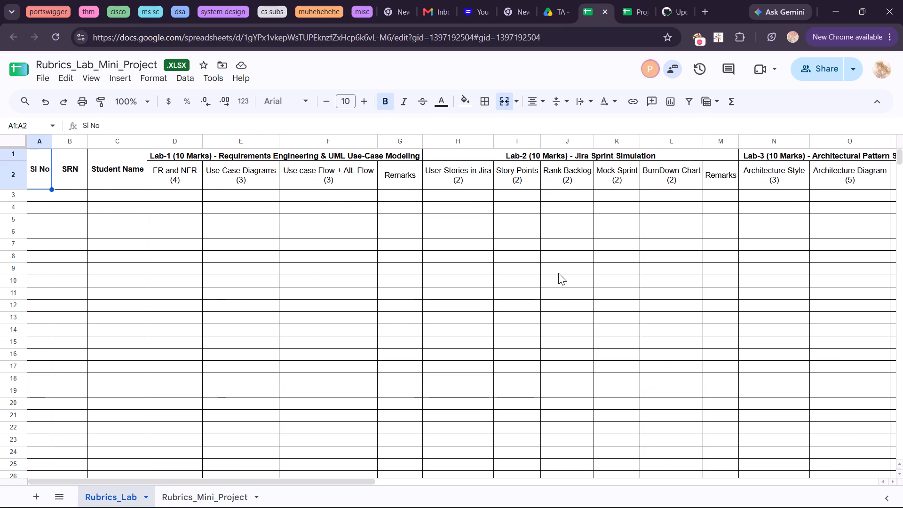
pyautogui.hscroll(-11, 558, 273)
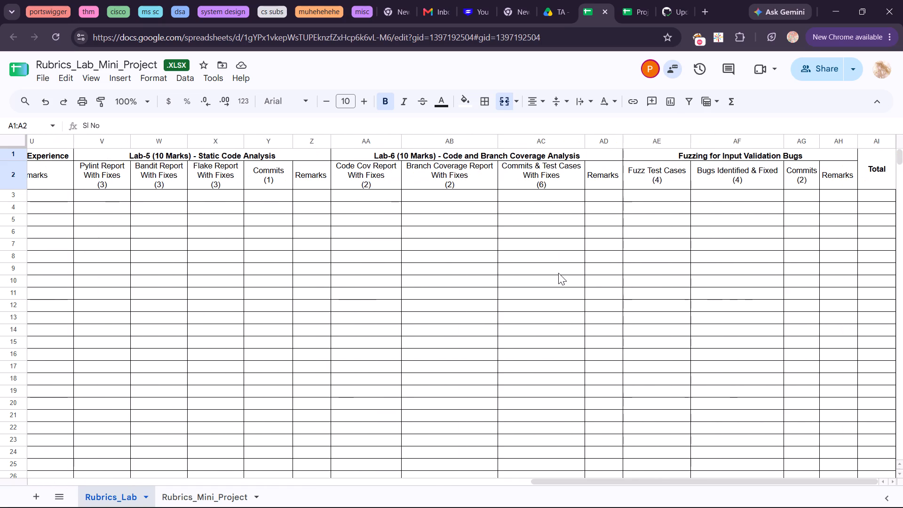
pyautogui.hscroll(8, 558, 273)
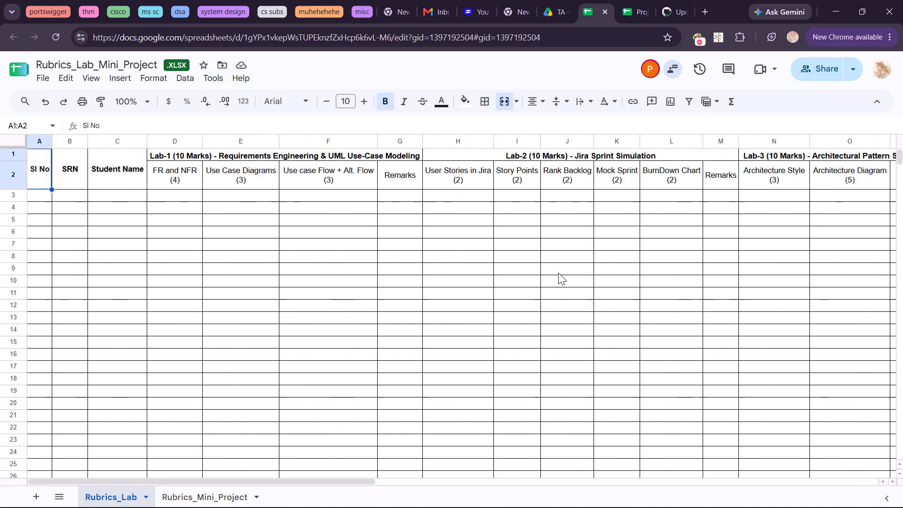
# Open the Rubrics_Mini_Project sheet and examine its deliverables, demonstration and total mark columns.
pyautogui.click(189, 490)
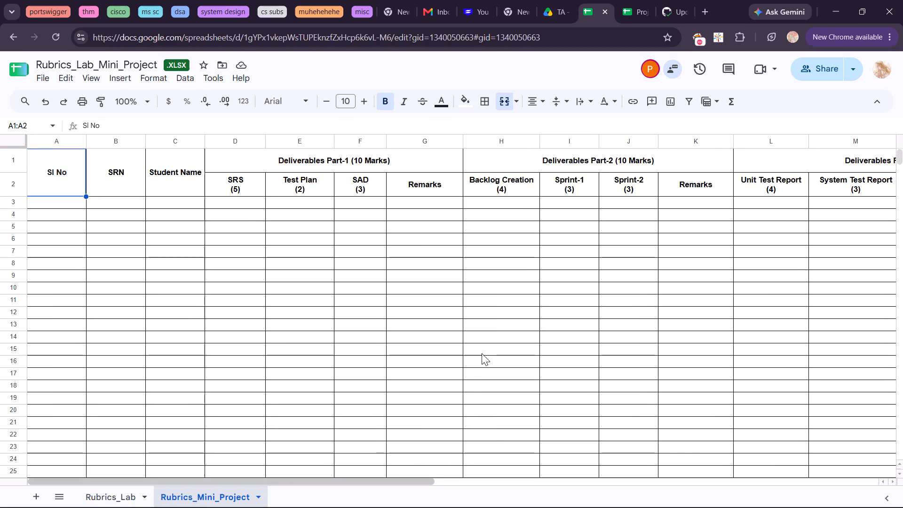
pyautogui.hscroll(-4, 509, 327)
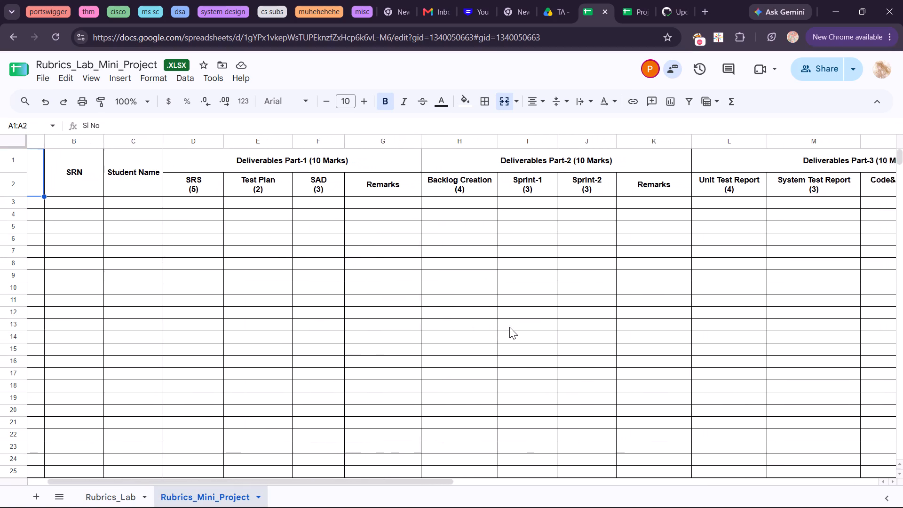
pyautogui.hscroll(-5, 509, 327)
pyautogui.hscroll(1, 509, 327)
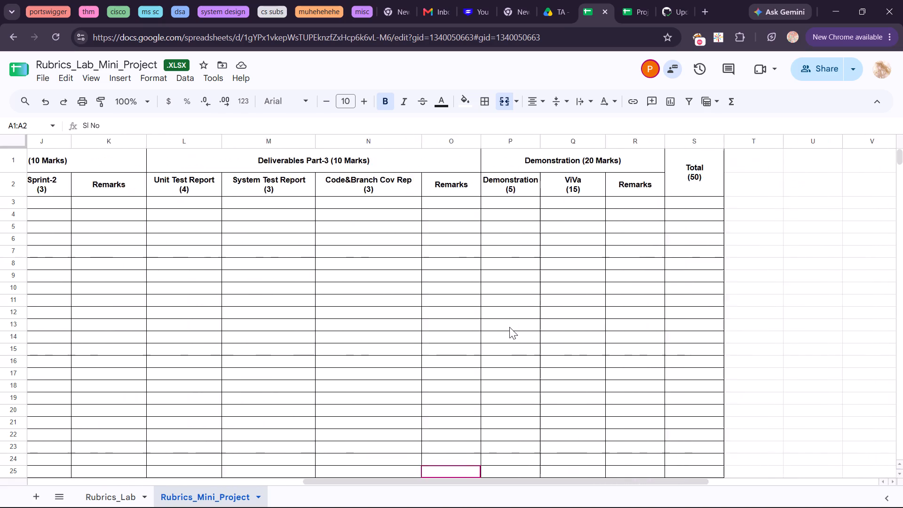
pyautogui.hscroll(1, 509, 327)
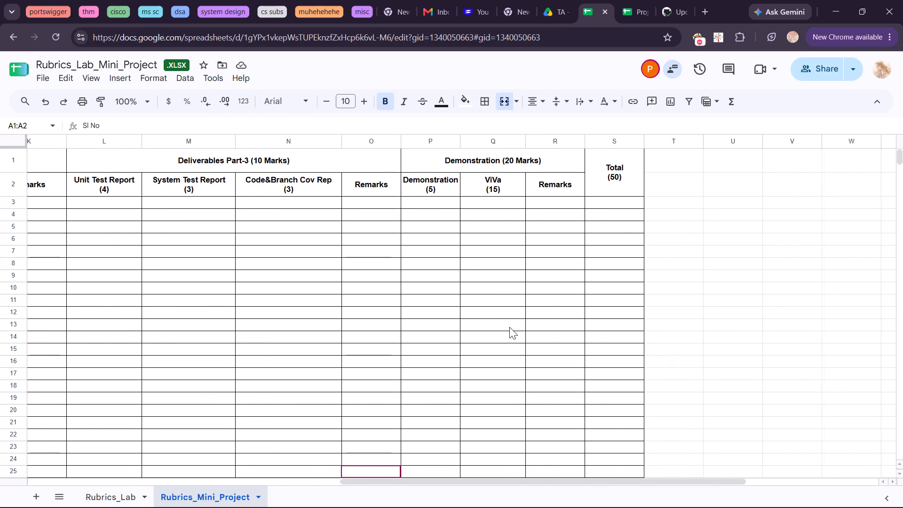
pyautogui.hscroll(1, 509, 327)
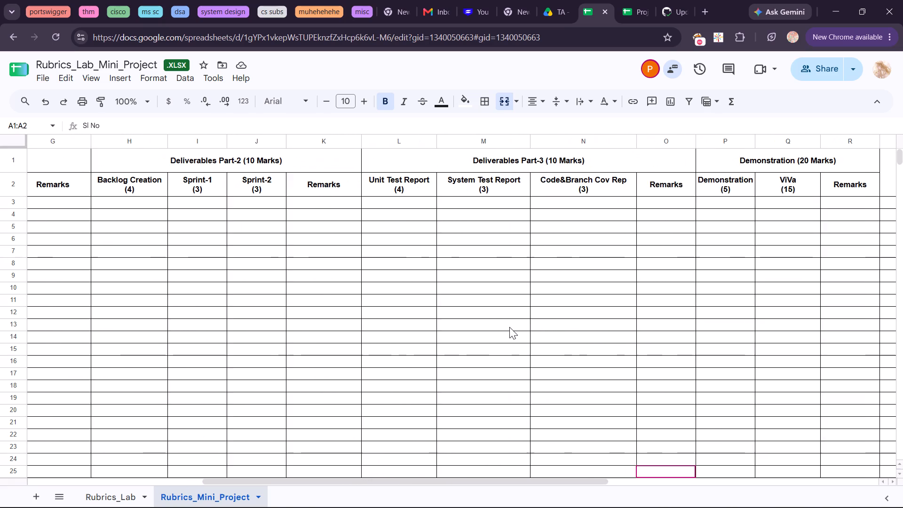
pyautogui.hscroll(2, 509, 327)
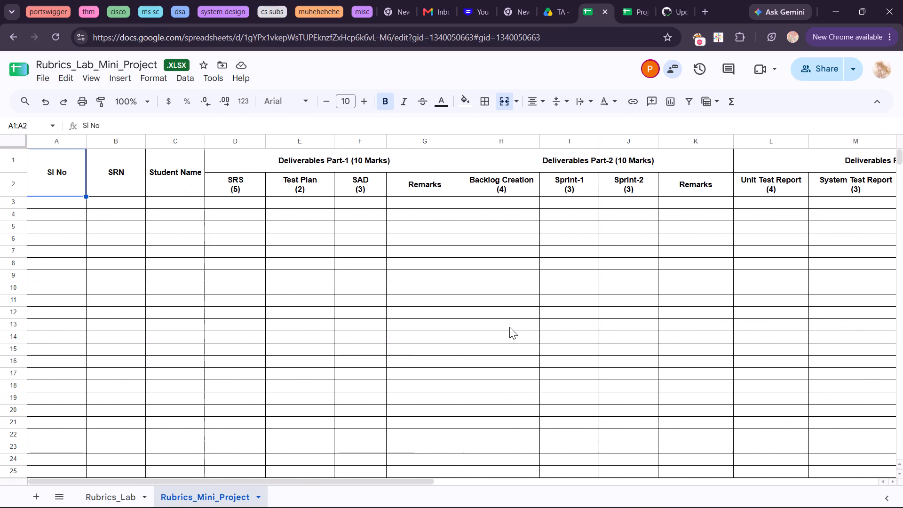
# Examine the Deliverables Part-3 and Demonstration mark breakdowns in the mini project rubric more closely.
pyautogui.hscroll(1, 509, 327)
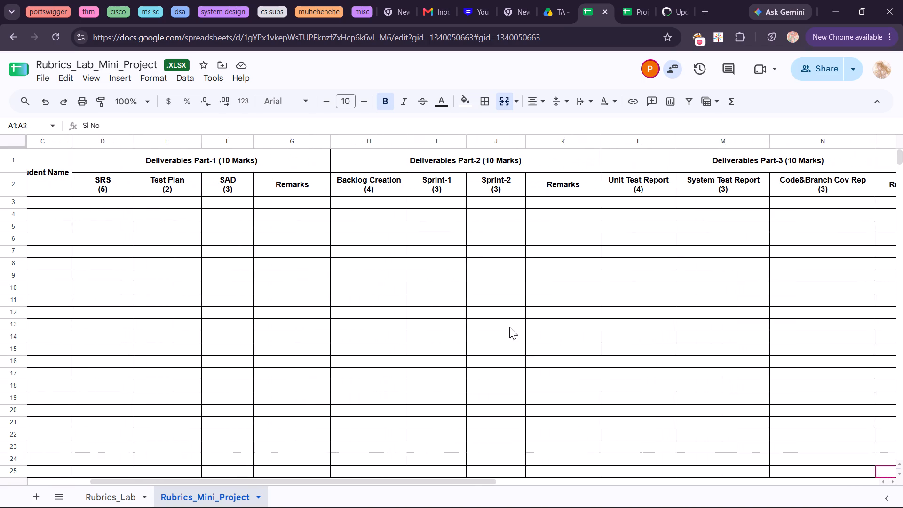
pyautogui.hscroll(2, 509, 327)
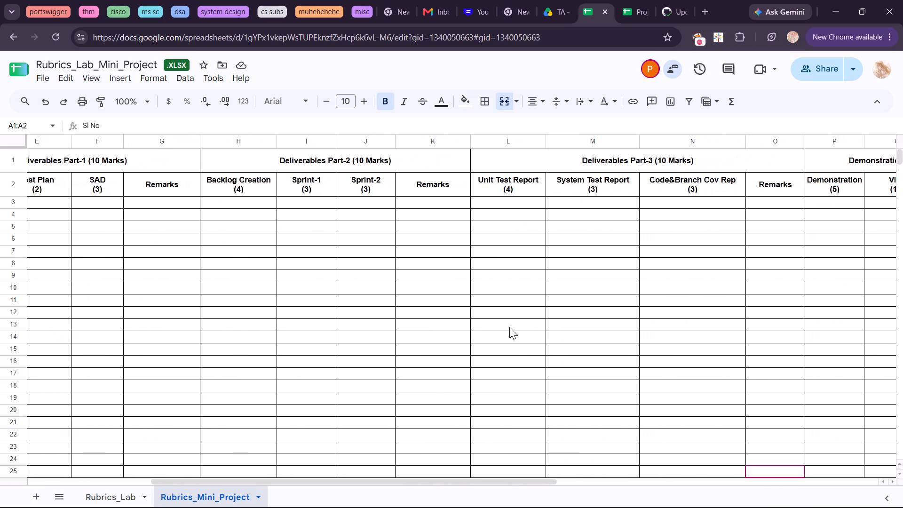
pyautogui.hscroll(2, 509, 327)
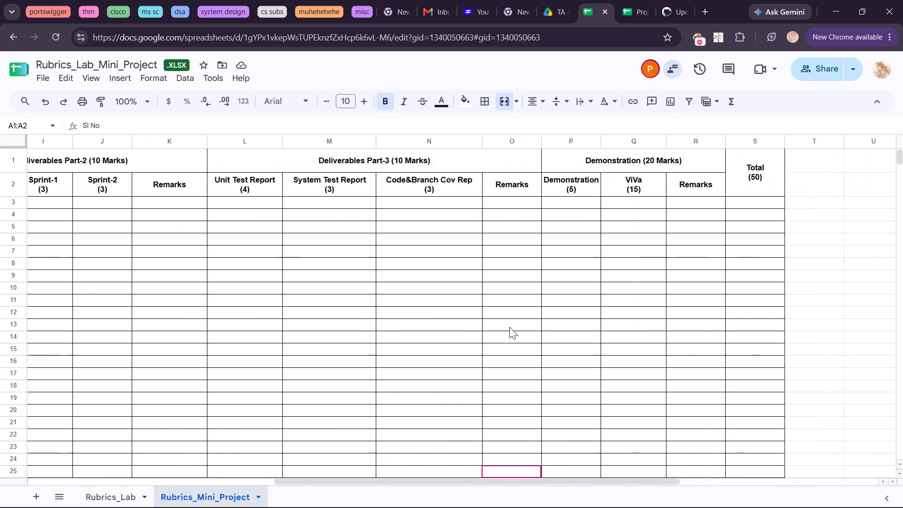
pyautogui.hscroll(1, 509, 327)
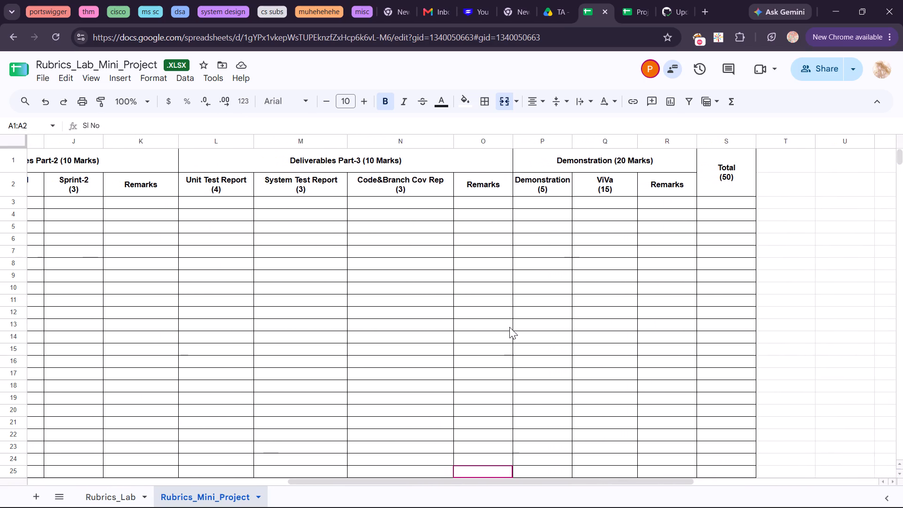
pyautogui.hscroll(2, 509, 327)
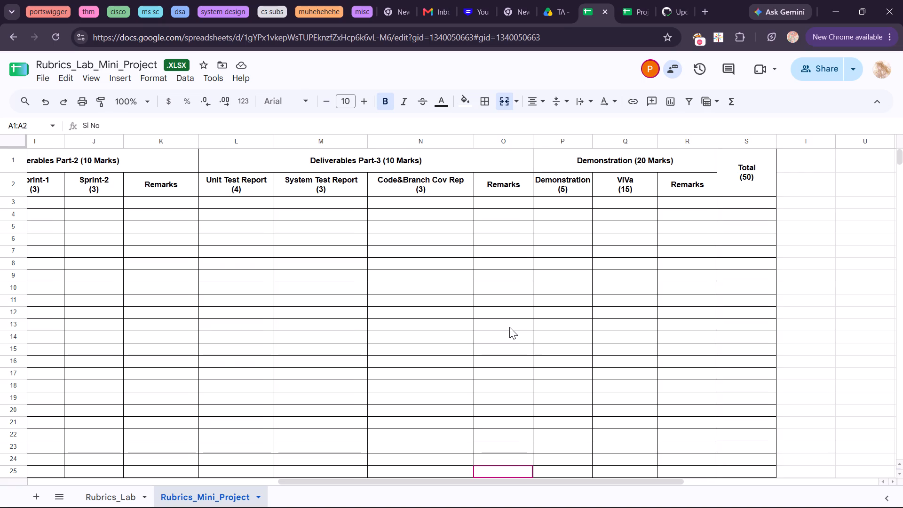
pyautogui.hscroll(1, 509, 327)
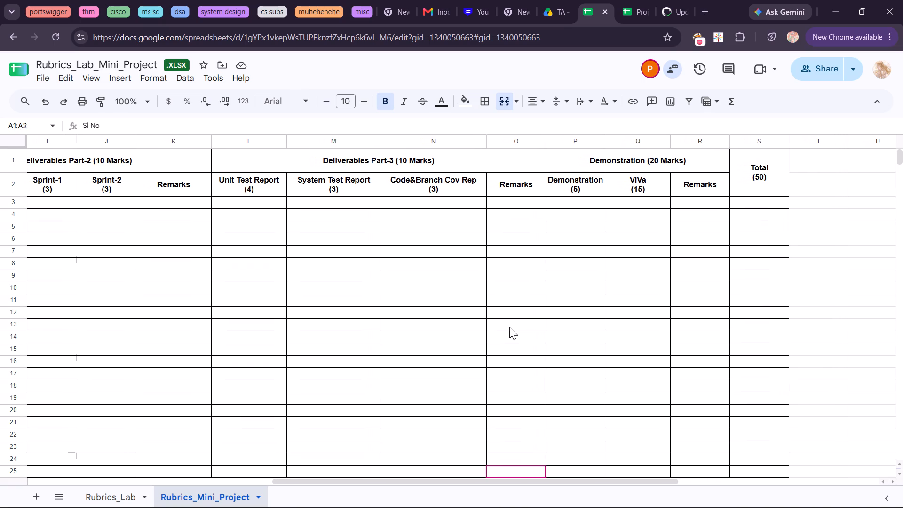
pyautogui.hscroll(2, 509, 327)
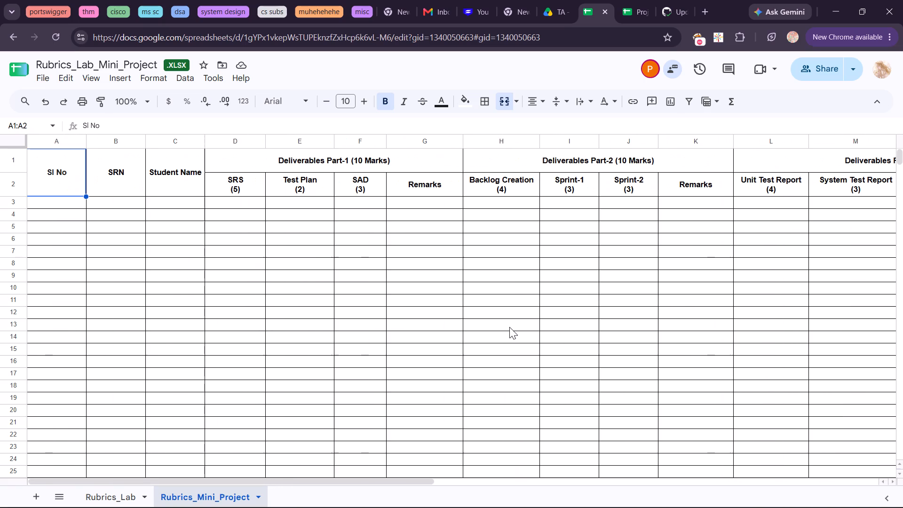
# Review the Deliverables Part-1, Part-2 and Part-3 criteria in the mini project rubric again.
pyautogui.hscroll(3, 509, 327)
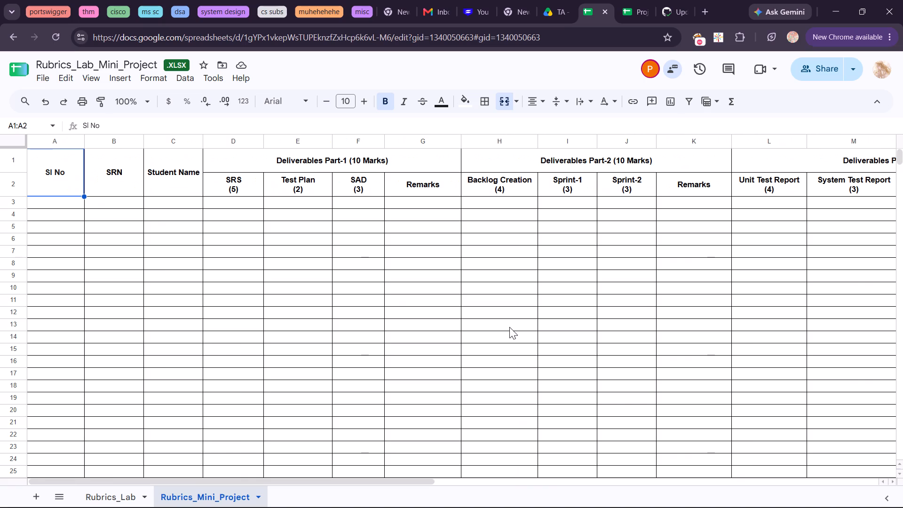
pyautogui.hscroll(-2, 509, 327)
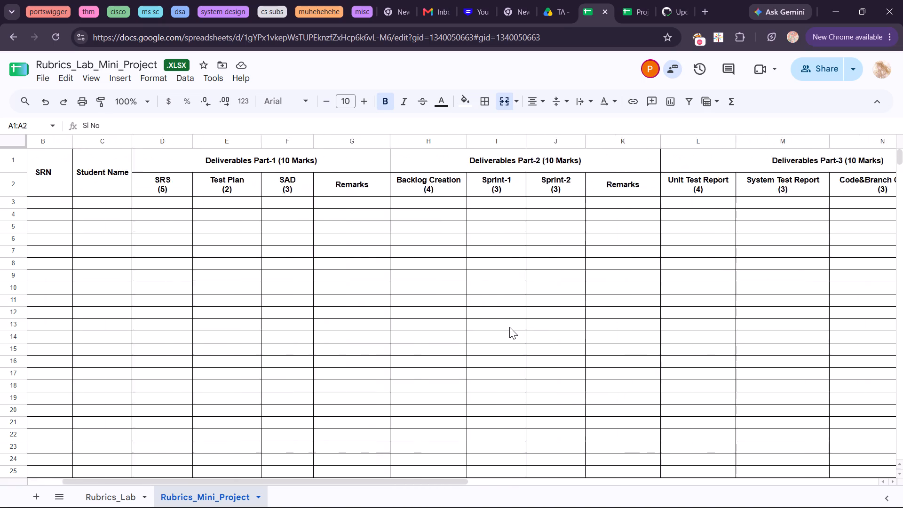
pyautogui.hscroll(-1, 509, 327)
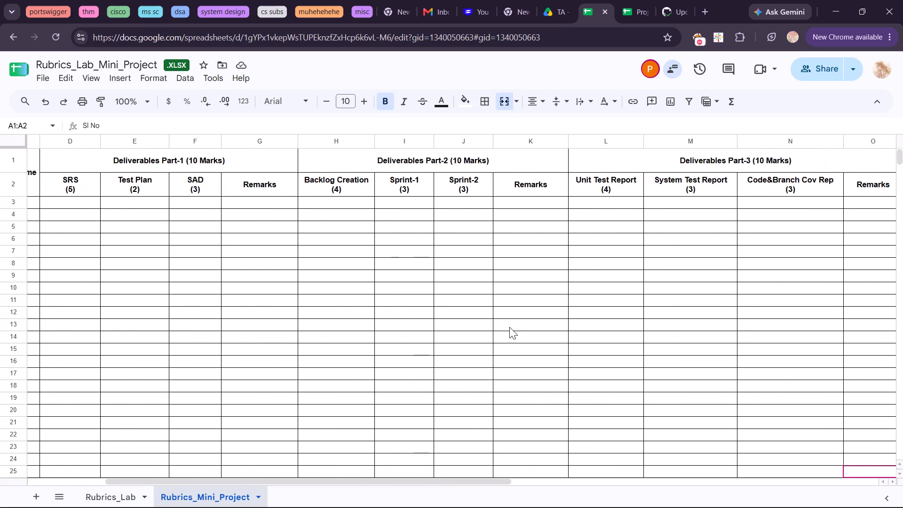
pyautogui.hscroll(-1, 509, 327)
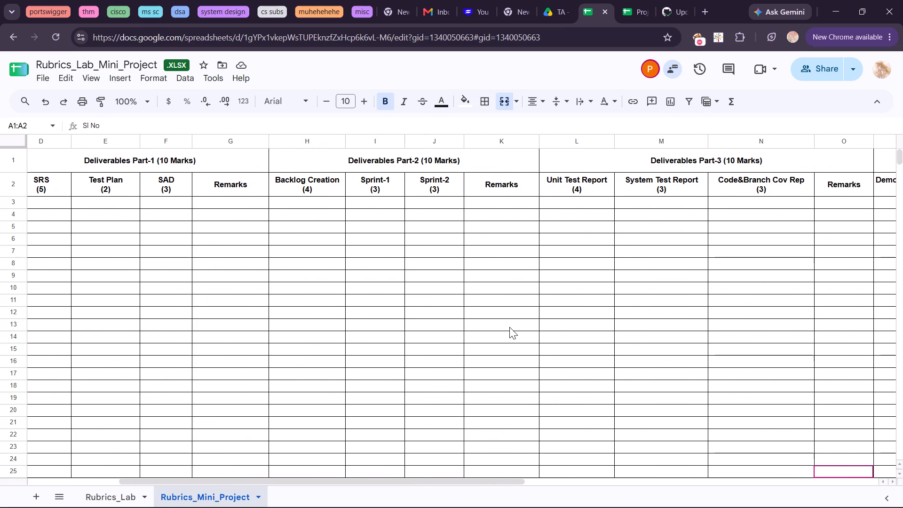
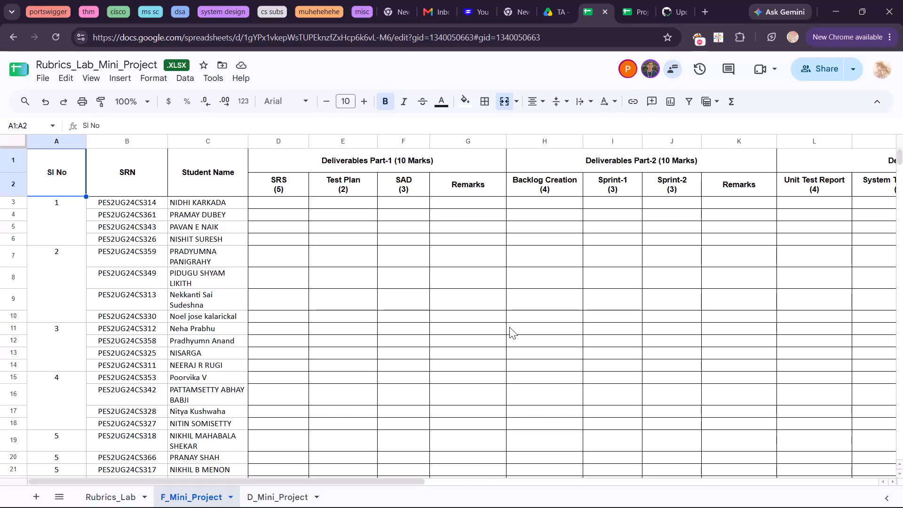
# Compare the F_Mini_Project deliverables and demonstration columns with the SE_Implementation_Eval_Criteria document in Word, returning to the rubric in Chrome.
pyautogui.hscroll(-7, 509, 327)
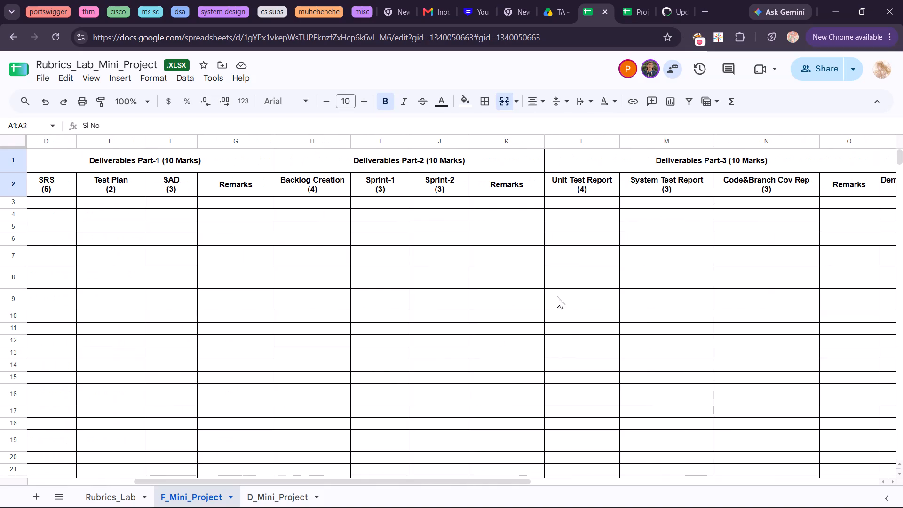
pyautogui.hscroll(-5, 634, 258)
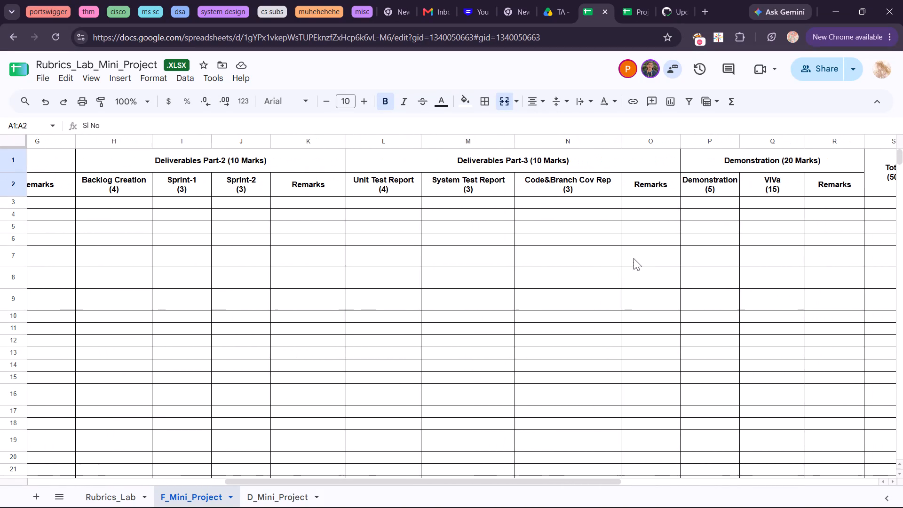
pyautogui.hotkey('alt', 'Tab')
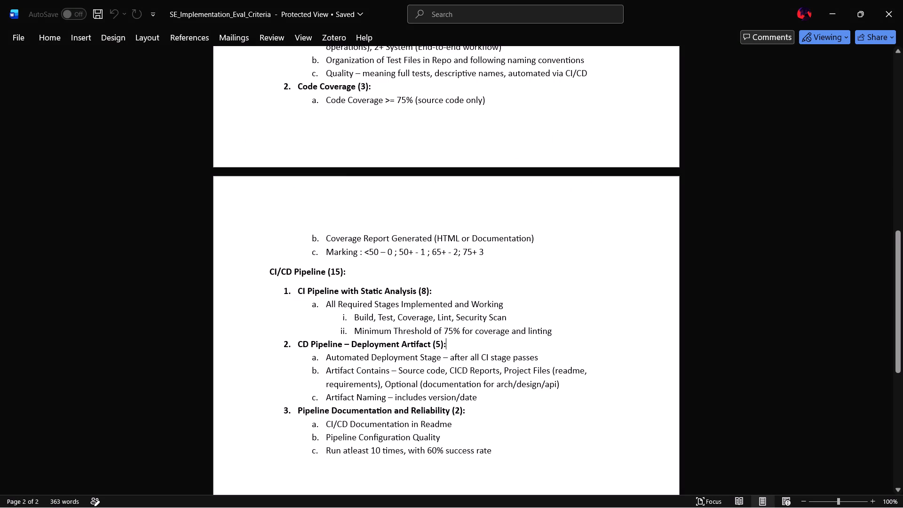
pyautogui.scroll(4, 556, 349)
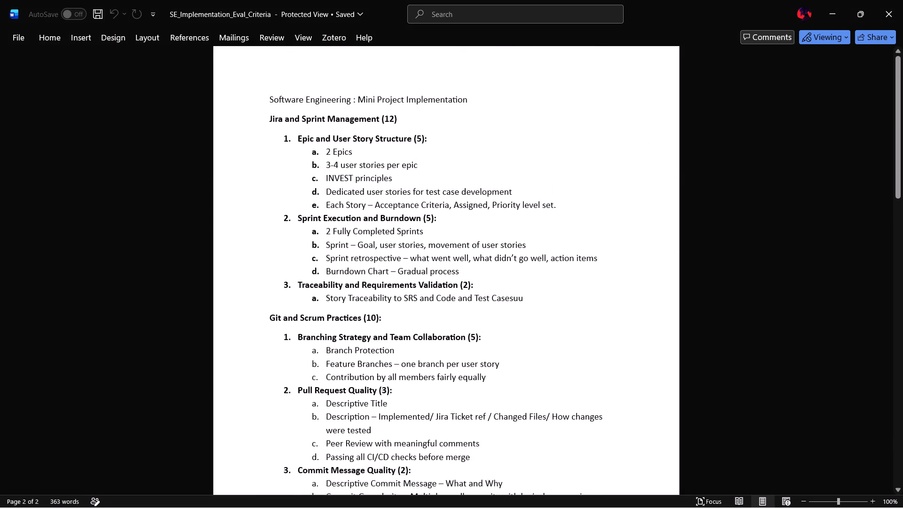
pyautogui.hotkey('alt', 'Tab')
# Examine the Deliverables Part-1 and Part-2 mark columns on the F_Mini_Project sheet, from SRS through Sprint-2.
pyautogui.hscroll(1, 535, 328)
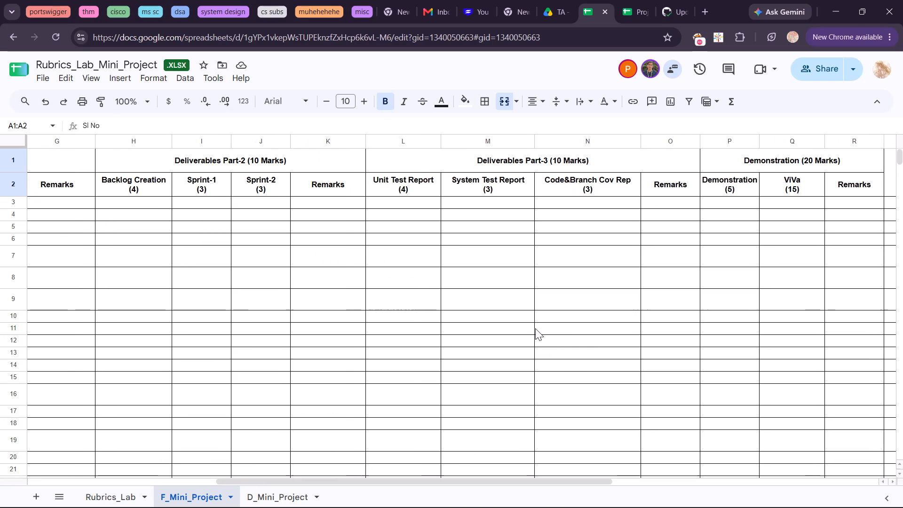
pyautogui.hscroll(5, 535, 328)
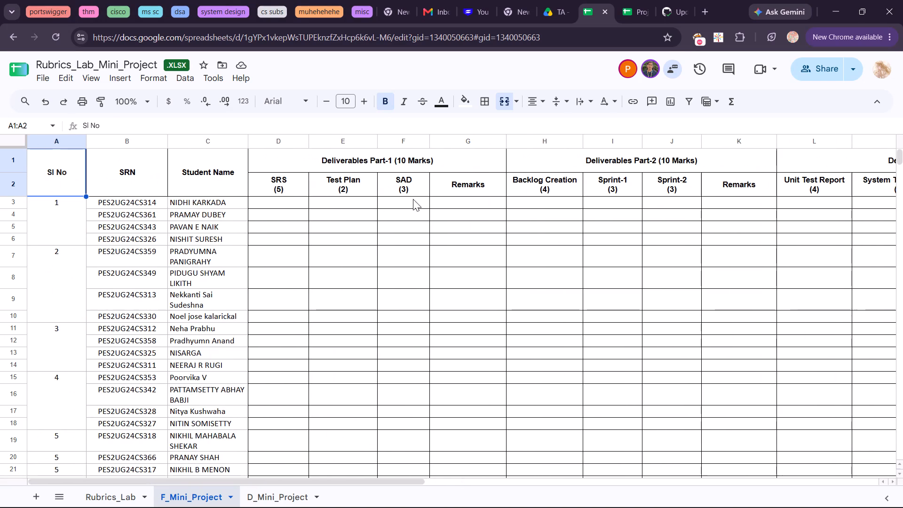
pyautogui.hscroll(-2, 412, 197)
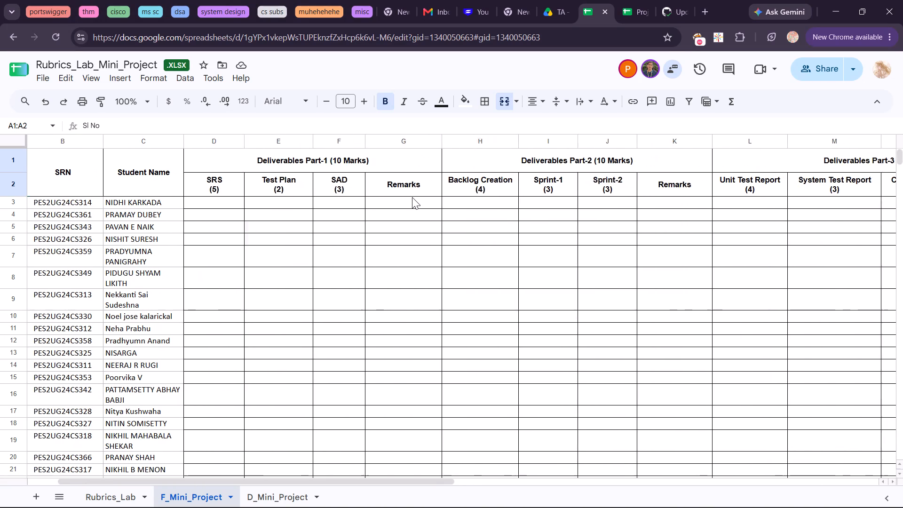
pyautogui.hscroll(-2, 412, 197)
pyautogui.hscroll(-2, 499, 253)
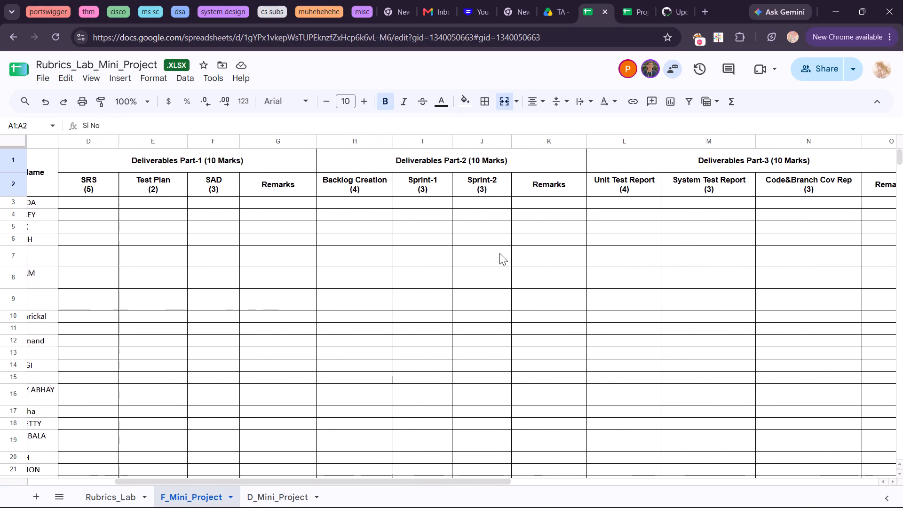
pyautogui.hscroll(-1, 499, 253)
pyautogui.hscroll(1, 499, 253)
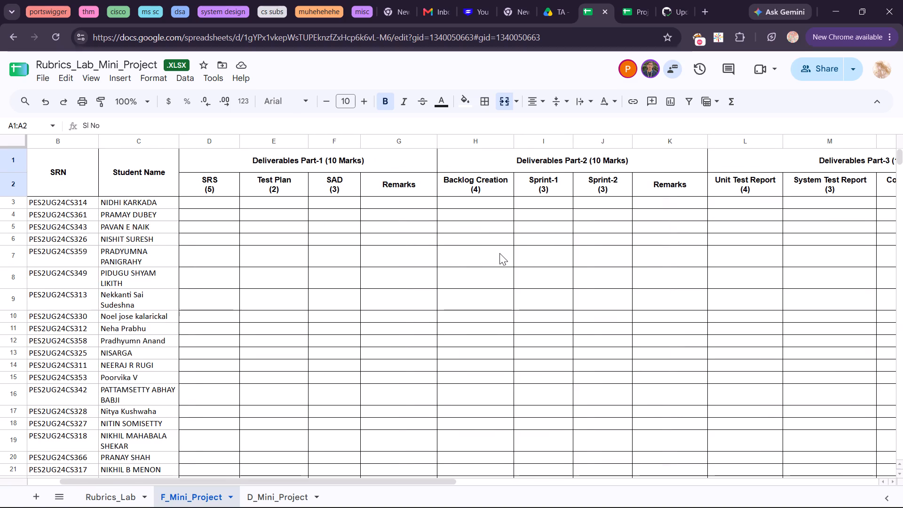
pyautogui.hscroll(1, 499, 253)
pyautogui.hscroll(-1, 499, 253)
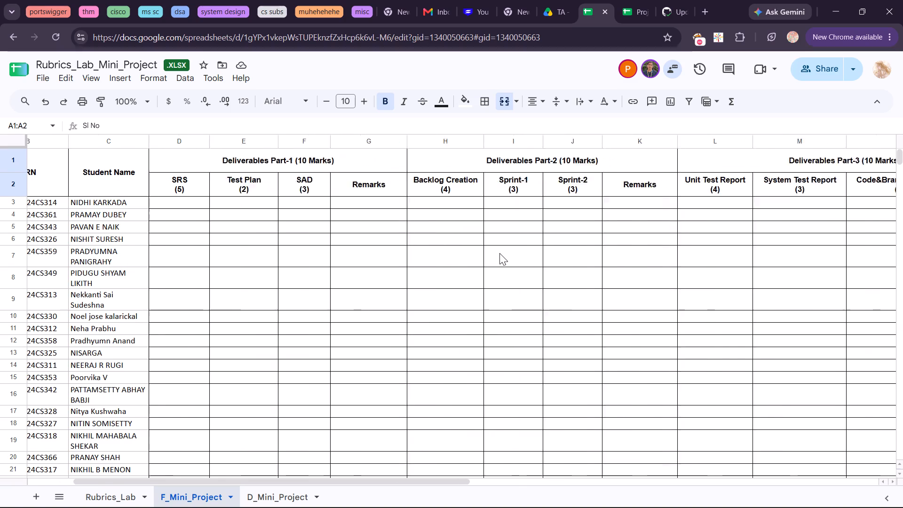
# Examine the Deliverables Part-3, Demonstration and Total mark columns on the F_Mini_Project sheet.
pyautogui.hscroll(-4, 499, 253)
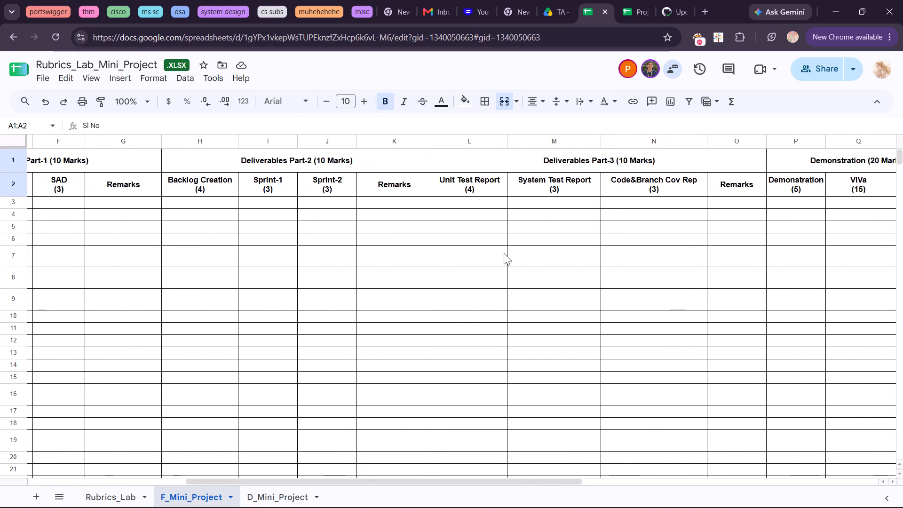
pyautogui.hscroll(-1, 691, 265)
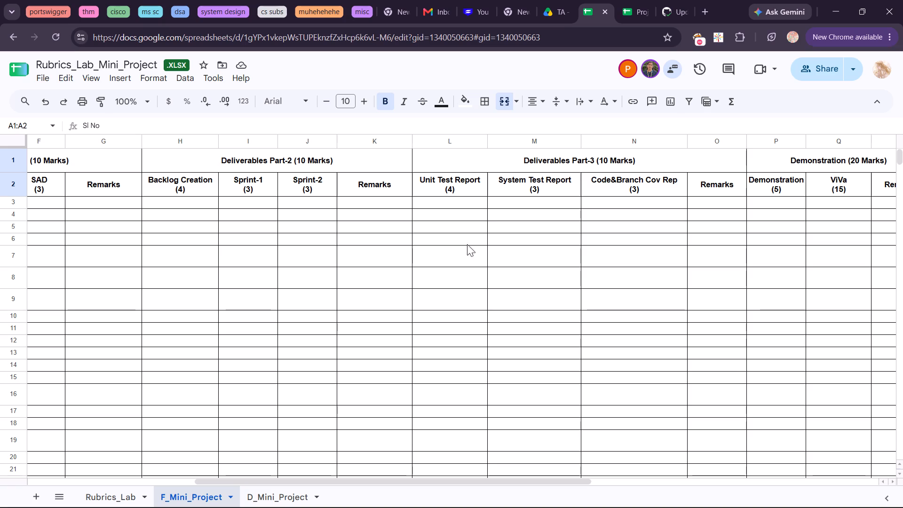
pyautogui.hscroll(-1, 621, 251)
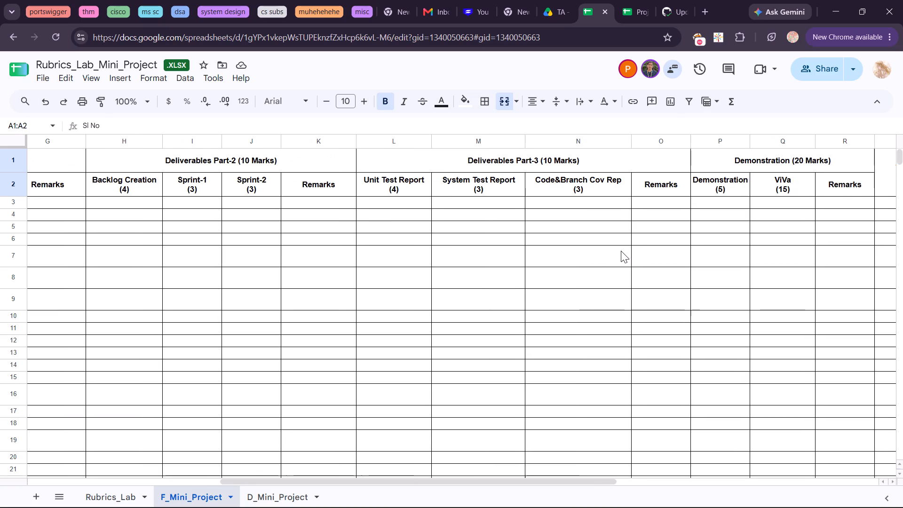
pyautogui.hscroll(-2, 621, 251)
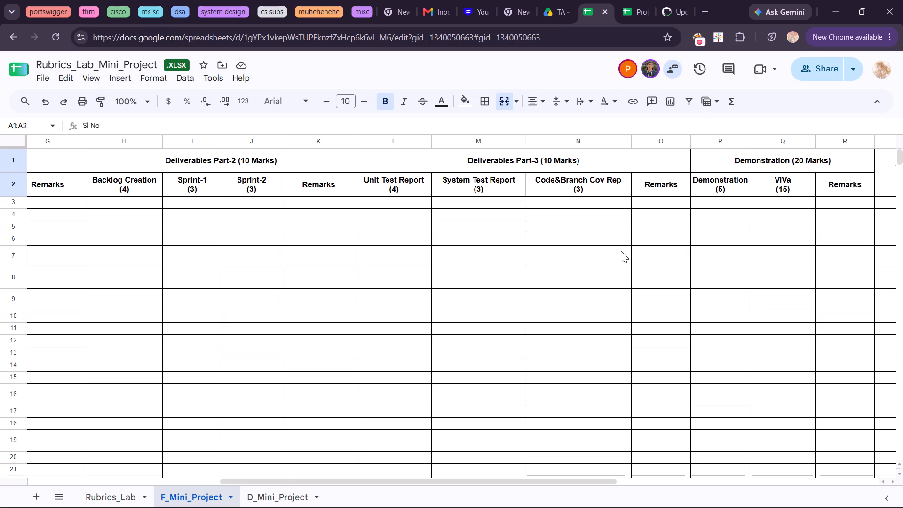
pyautogui.hscroll(1, 621, 251)
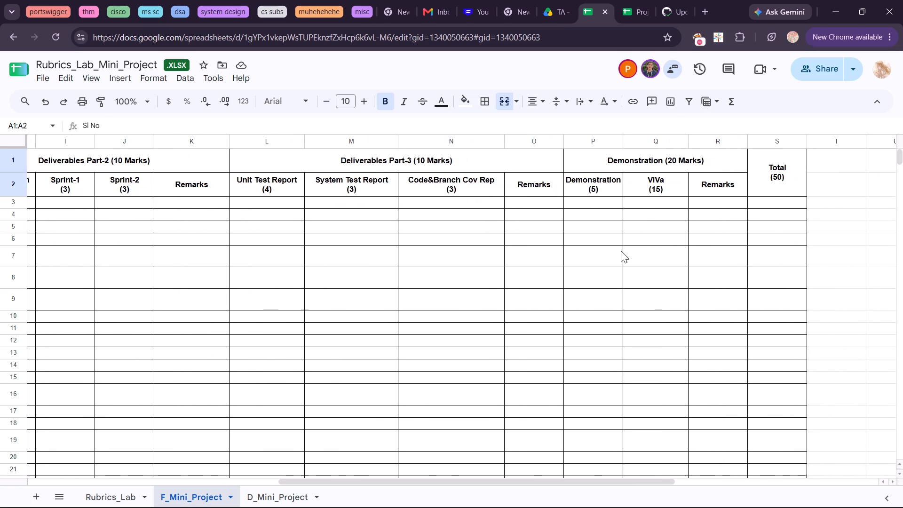
pyautogui.hscroll(4, 621, 251)
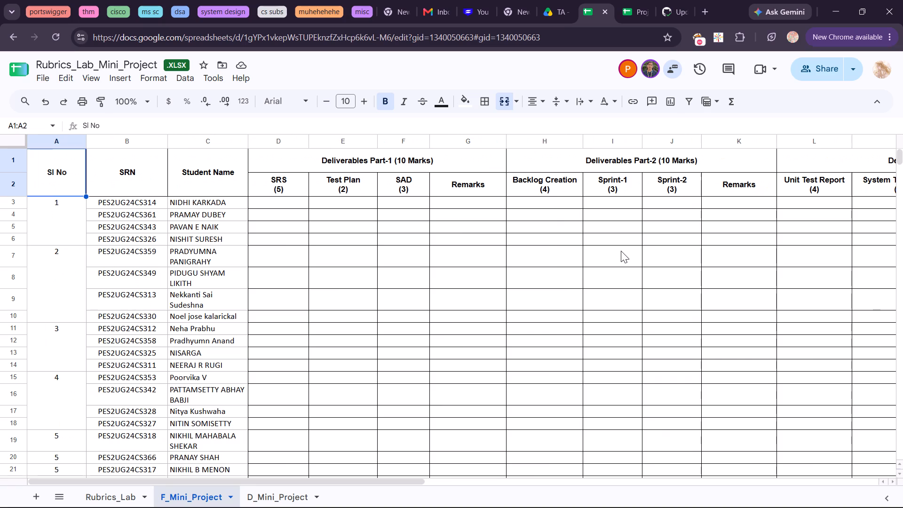
# Look through the full list of student teams on the F_Mini_Project sheet, down to team 16 and back to team 1.
pyautogui.scroll(-2, 621, 251)
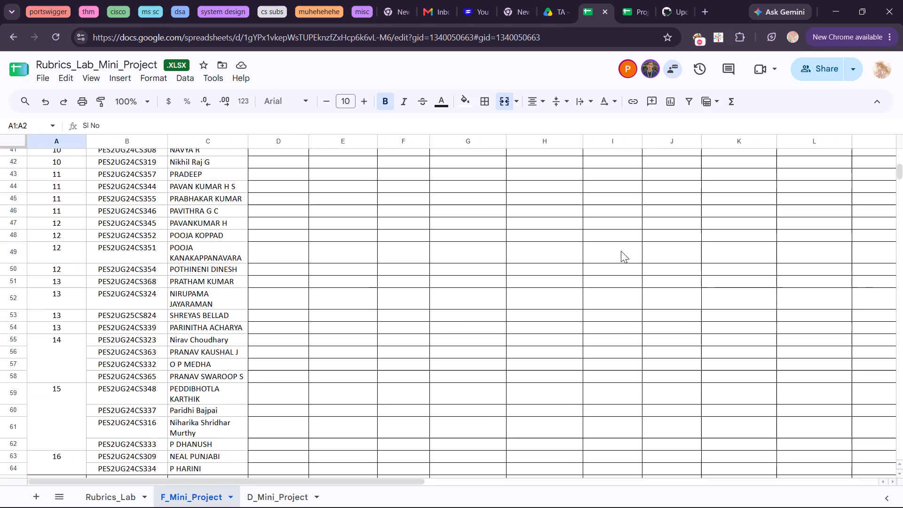
pyautogui.scroll(-4, 621, 251)
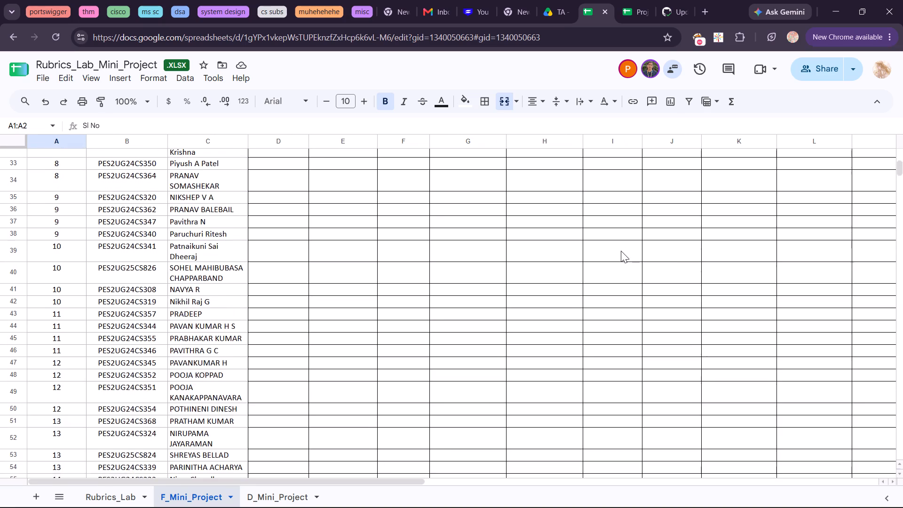
pyautogui.scroll(-2, 621, 251)
pyautogui.scroll(3, 621, 251)
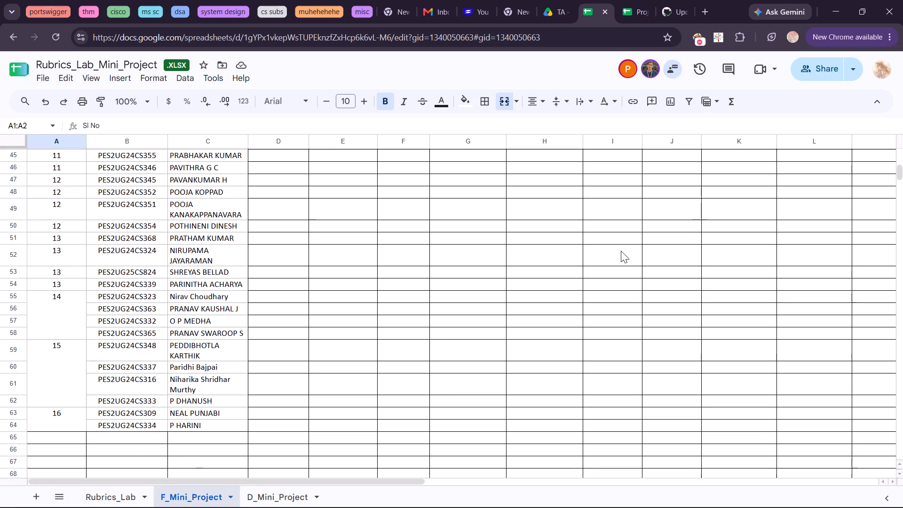
pyautogui.scroll(11, 621, 251)
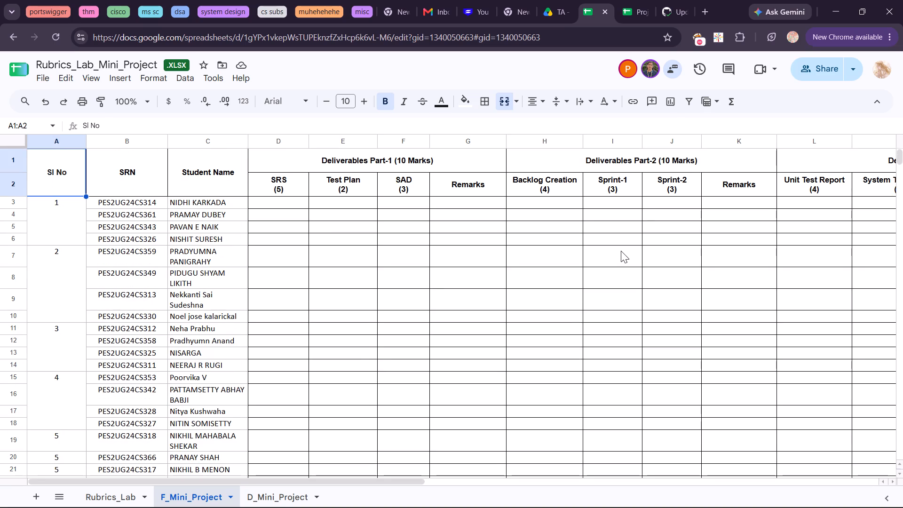
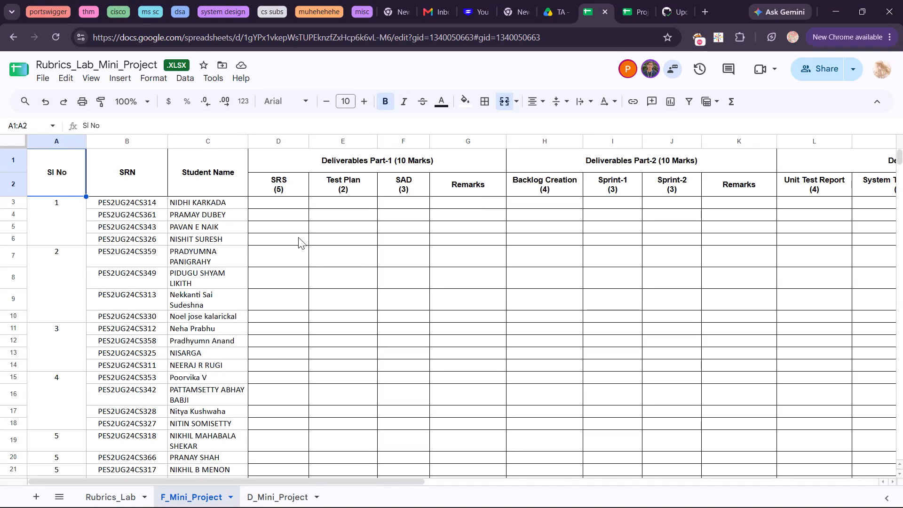
# Freeze the two header rows of the F_Mini_Project sheet, up to row 2.
pyautogui.scroll(-2, 284, 363)
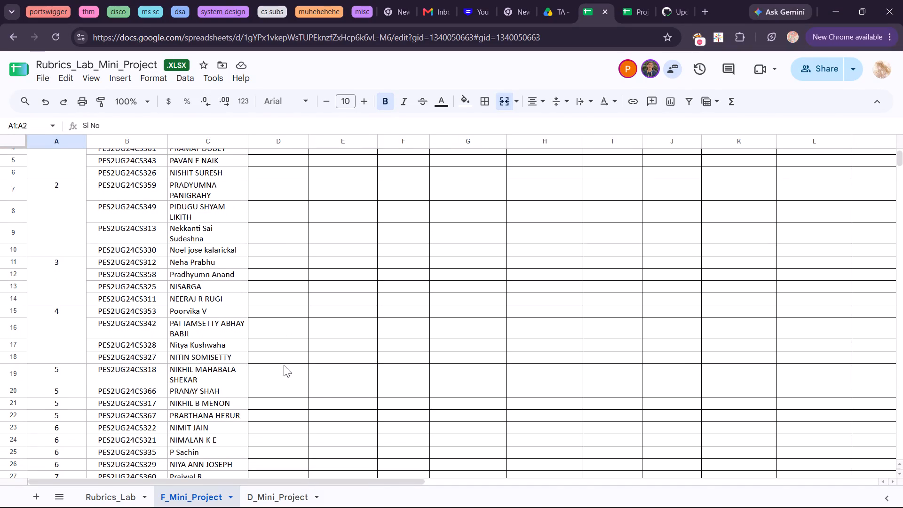
pyautogui.click(274, 375)
pyautogui.scroll(3, 274, 375)
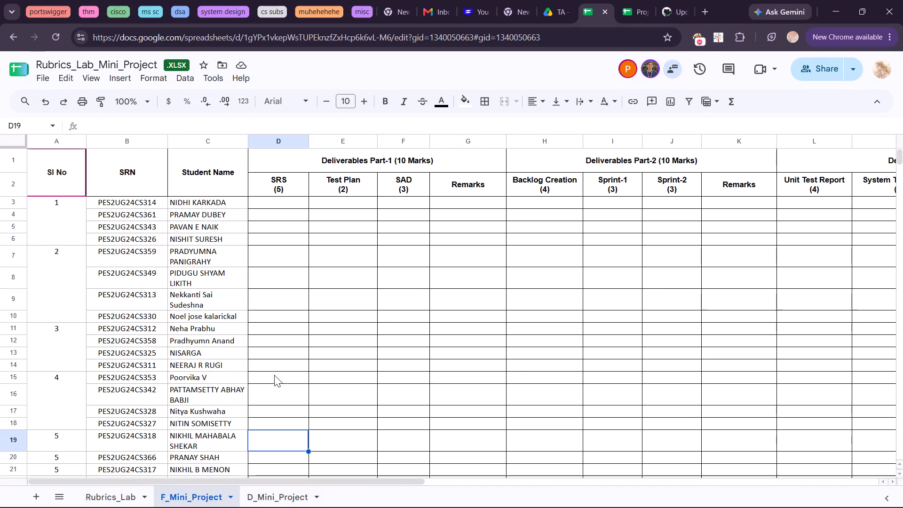
pyautogui.scroll(2, 274, 375)
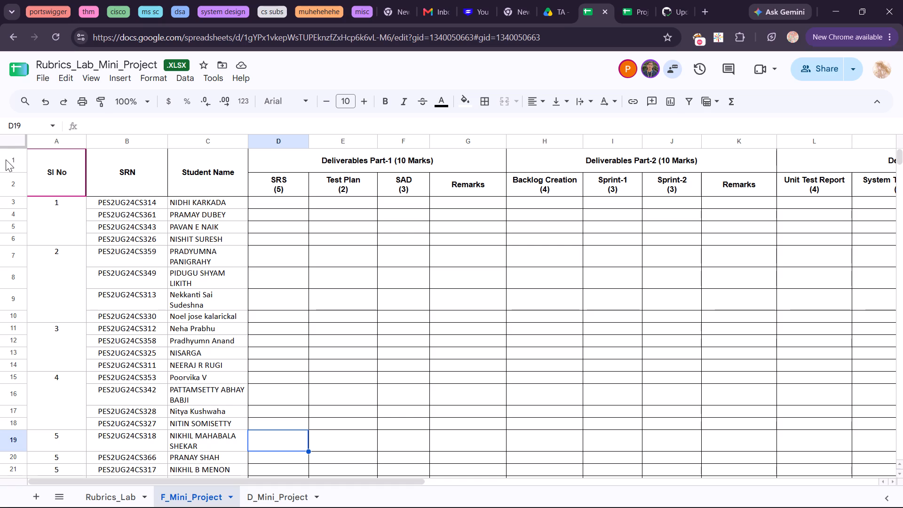
pyautogui.click(6, 159)
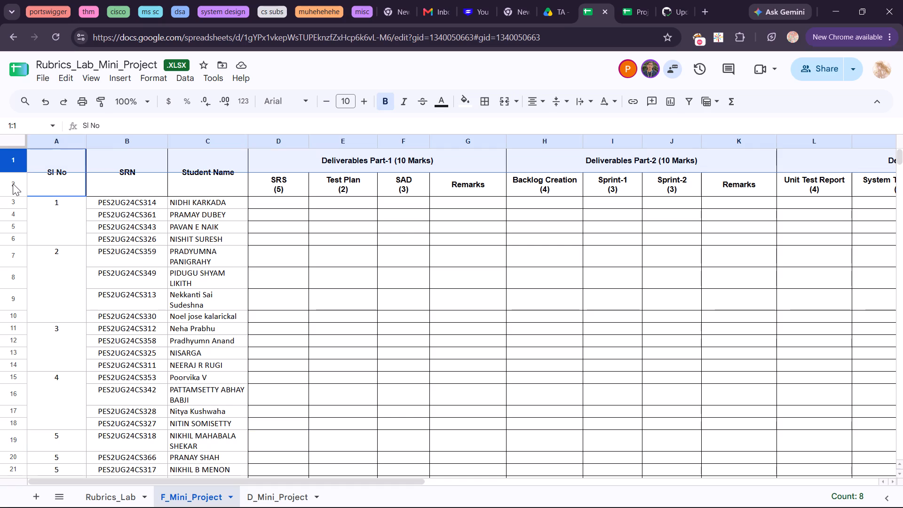
pyautogui.keyDown('ctrl'); pyautogui.click(13, 183); pyautogui.keyUp('ctrl')
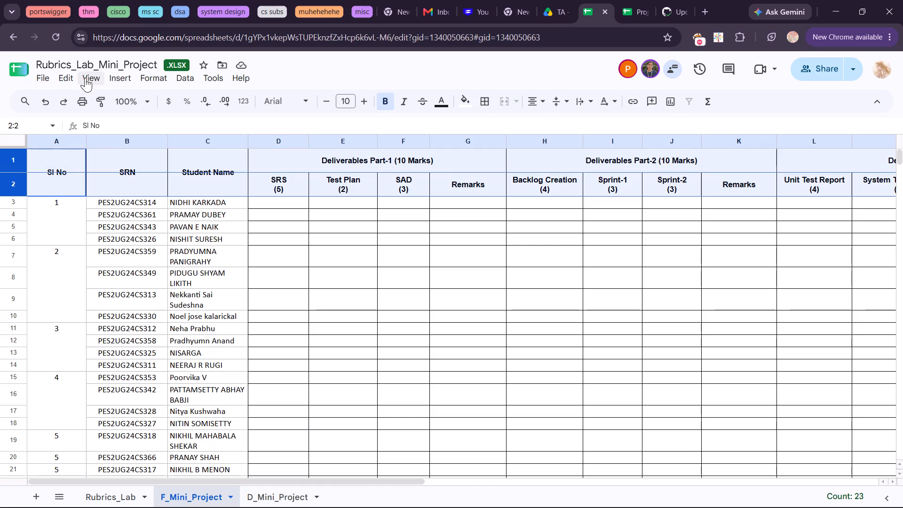
pyautogui.click(85, 78)
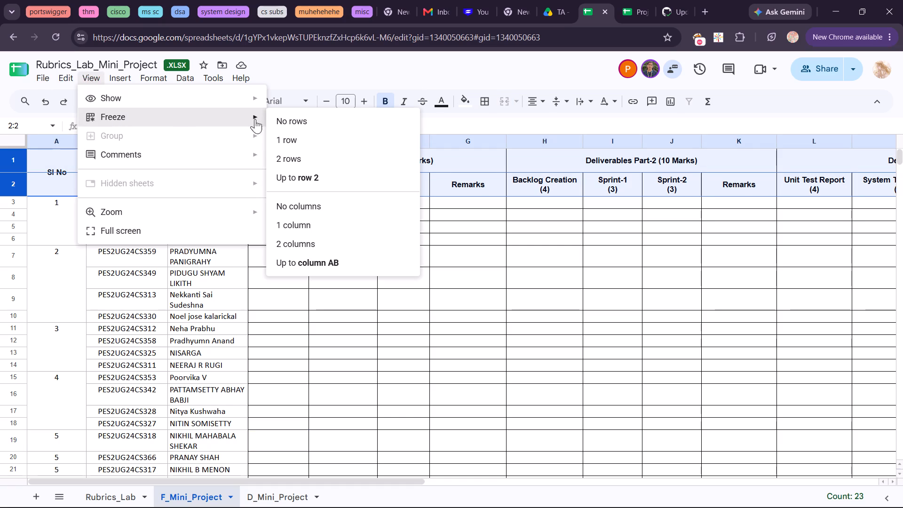
pyautogui.click(320, 183)
# Enter Deliverables Part-1 marks for the first member of team 5: SRS 5 and Test Plan 2.
pyautogui.scroll(-1, 326, 280)
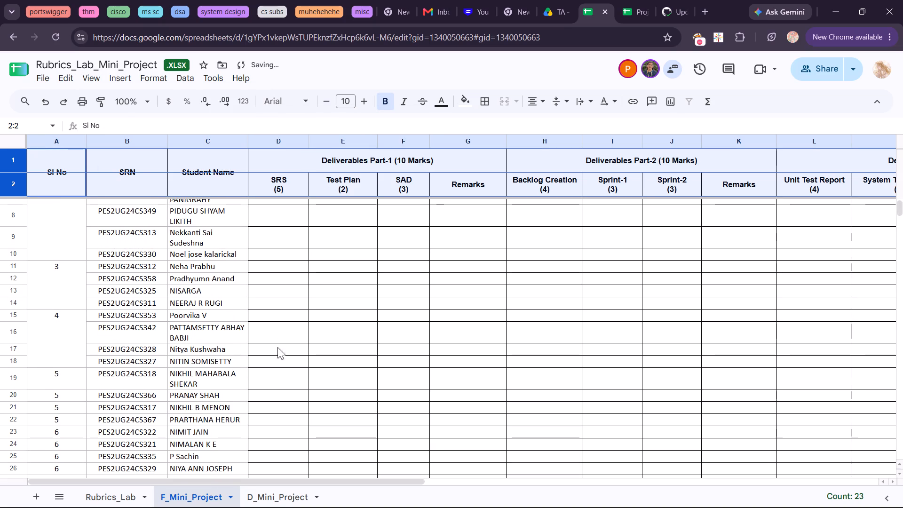
pyautogui.scroll(-2, 289, 341)
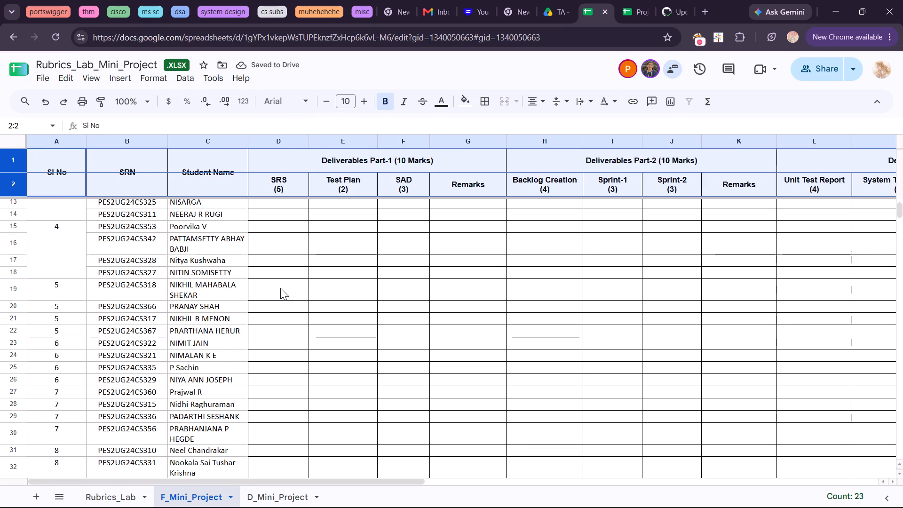
pyautogui.click(280, 288)
pyautogui.scroll(-1, 280, 288)
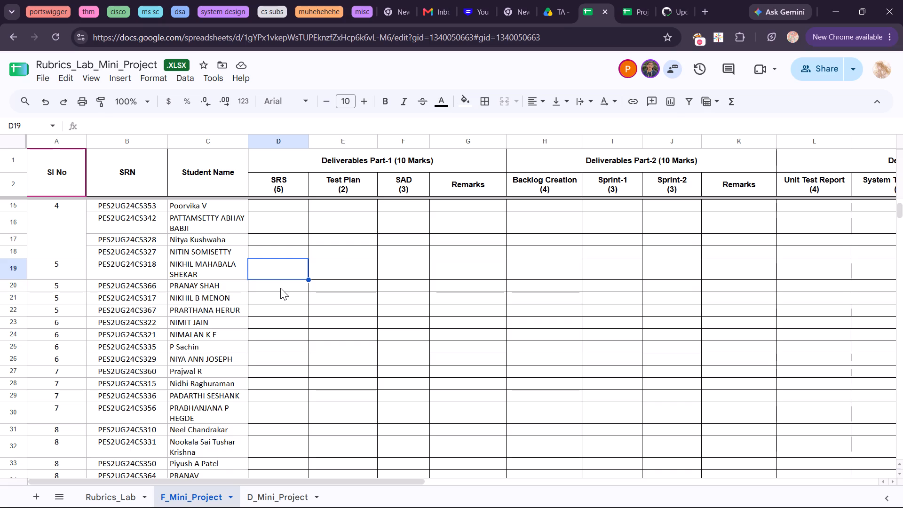
pyautogui.press('5')
pyautogui.press('Right')
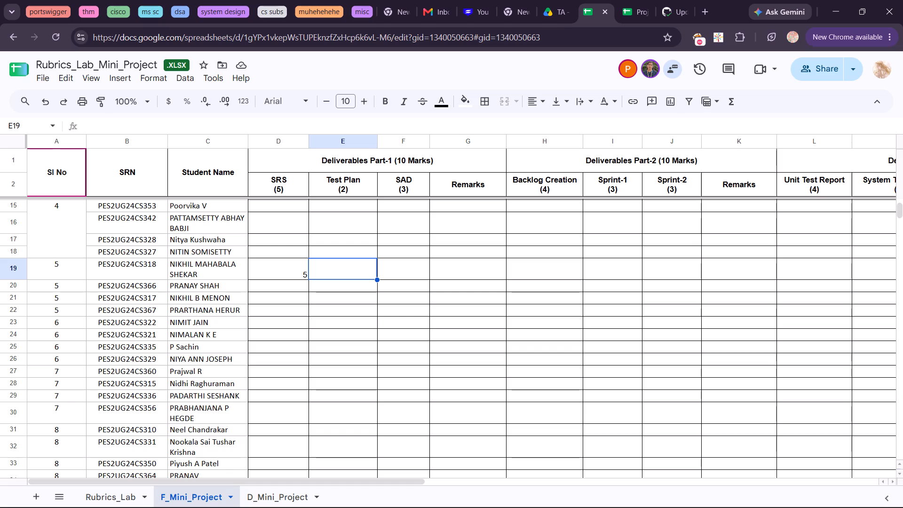
pyautogui.press('2')
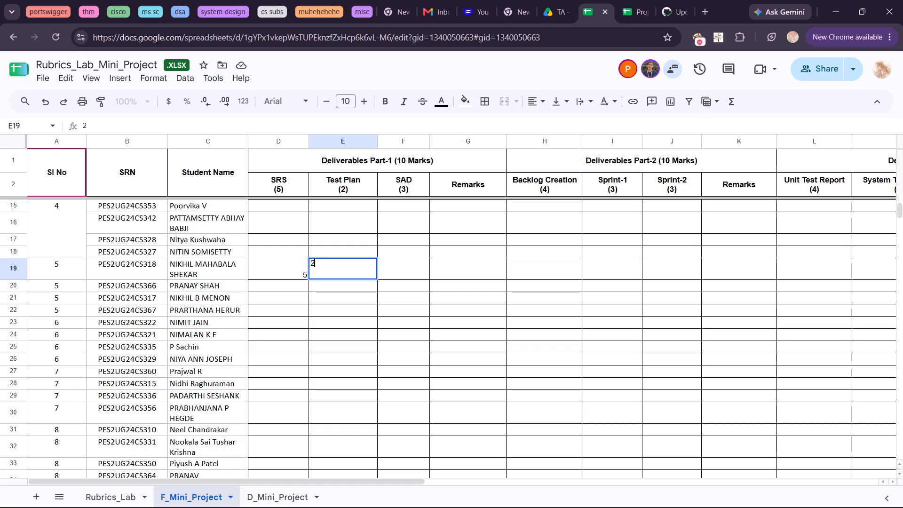
pyautogui.press('Right')
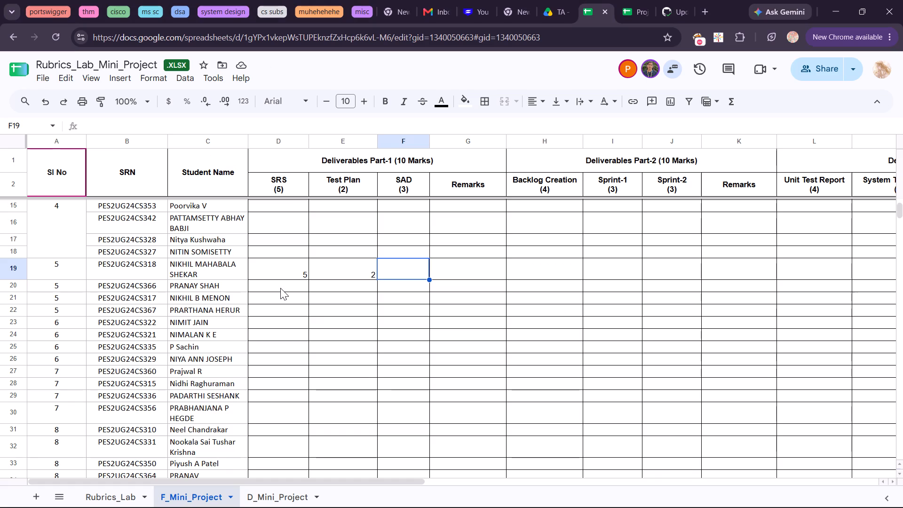
# Switch to the SE_Implementation_Eval_Criteria document in Word, read its criteria through to the CI/CD Pipeline section, and return to the rubric in Chrome.
pyautogui.hotkey('alt', 'Tab')
pyautogui.scroll(-1, 454, 428)
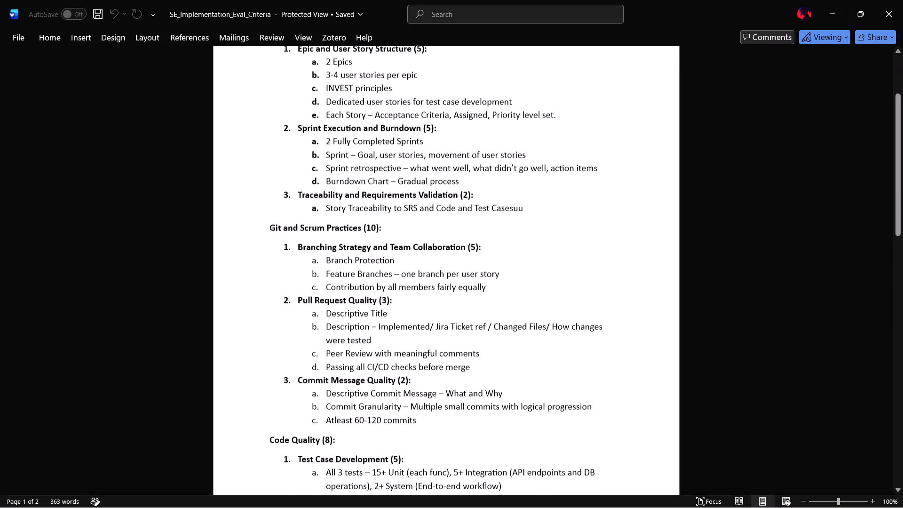
pyautogui.scroll(-1, 454, 428)
pyautogui.scroll(-4, 433, 328)
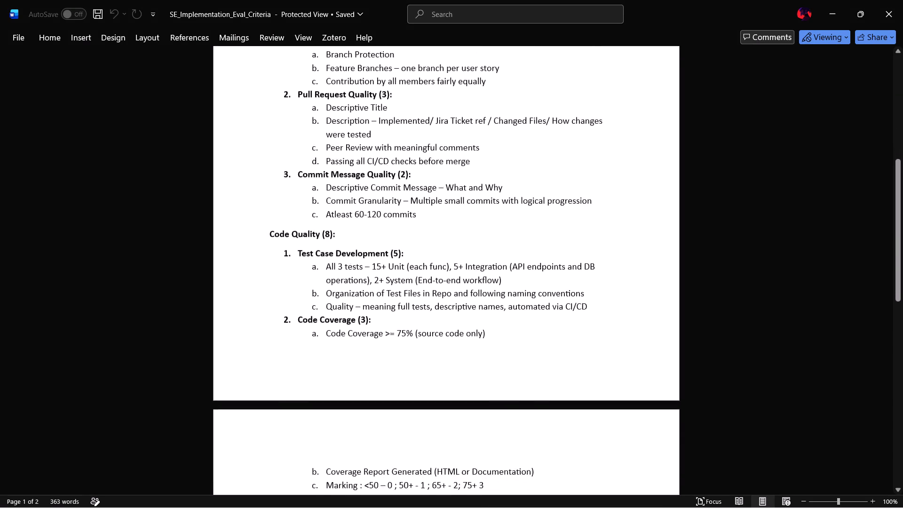
pyautogui.scroll(-3, 433, 328)
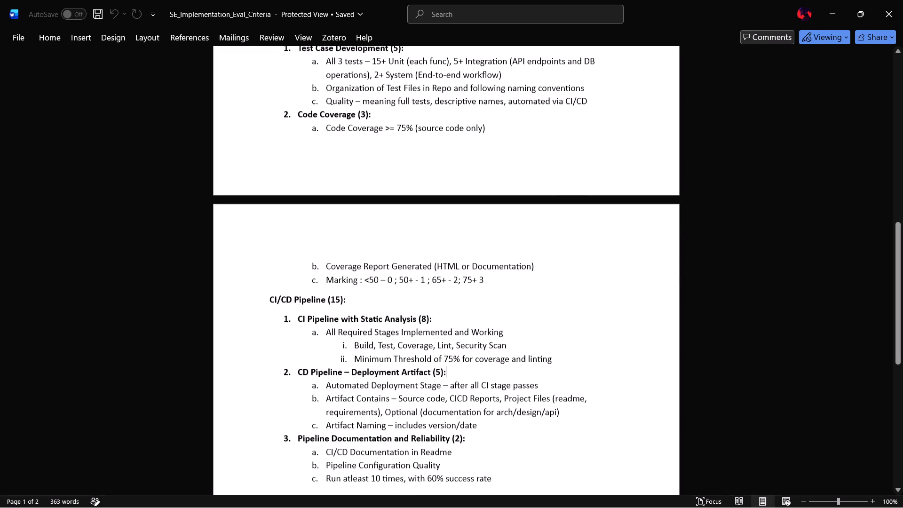
pyautogui.scroll(-1, 433, 328)
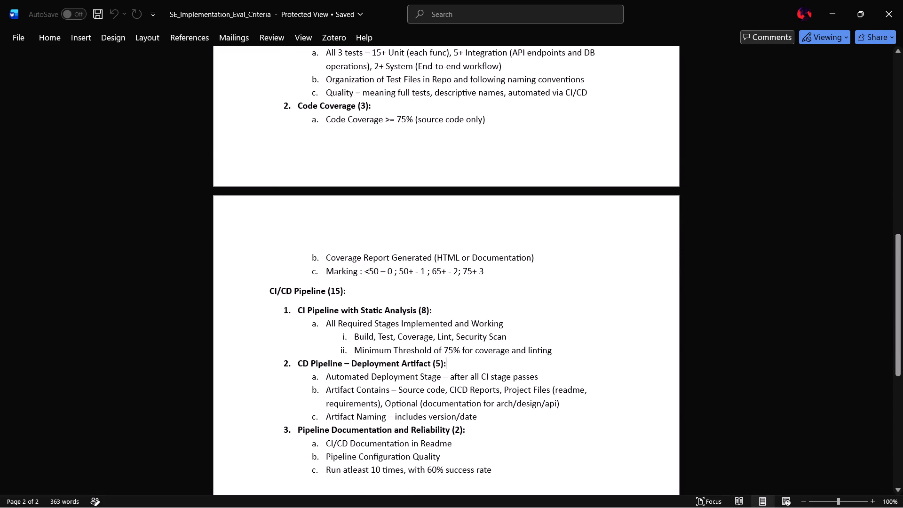
pyautogui.scroll(-1, 433, 328)
pyautogui.hotkey('alt', 'Tab')
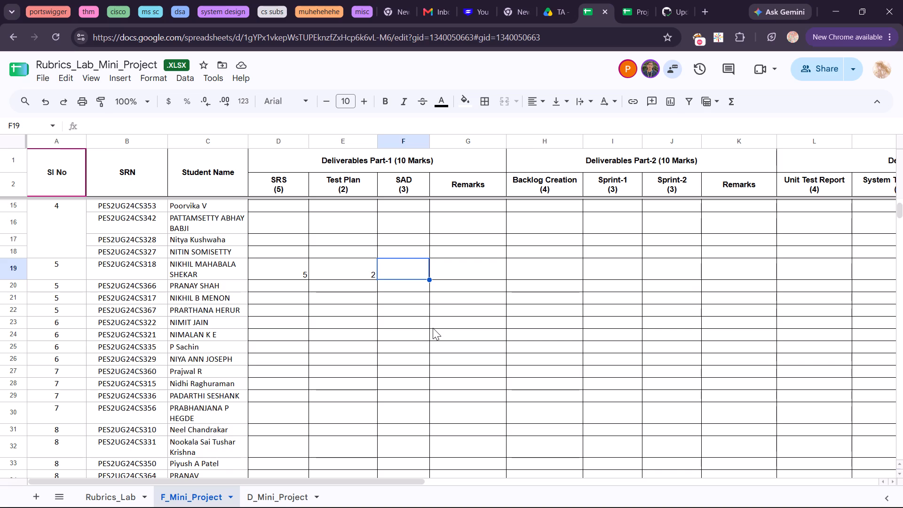
# Enter a SAD mark of 3 for the first member of team 5.
pyautogui.press('3')
pyautogui.press('Right')
pyautogui.press('Right')
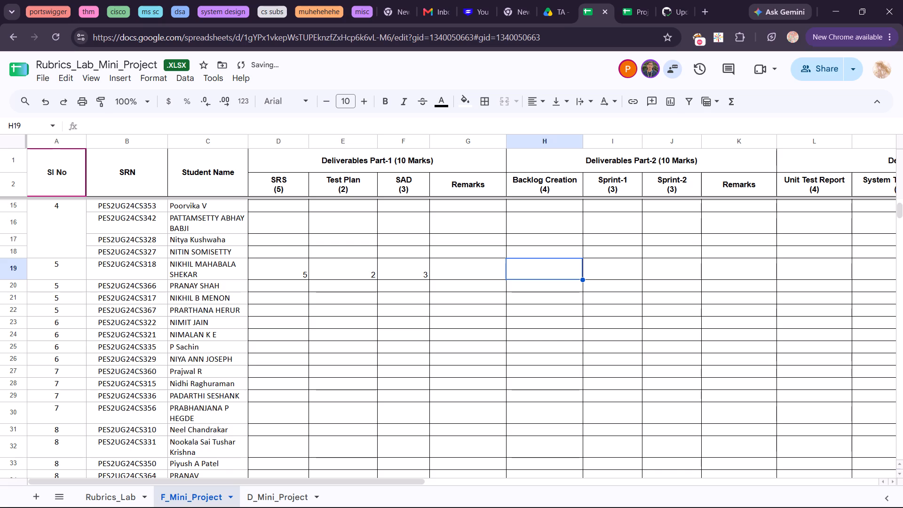
# Enter Deliverables Part-2 marks for the first member of team 5: Backlog Creation 4, Sprint-1 3 and Sprint-2 3.
pyautogui.press('4')
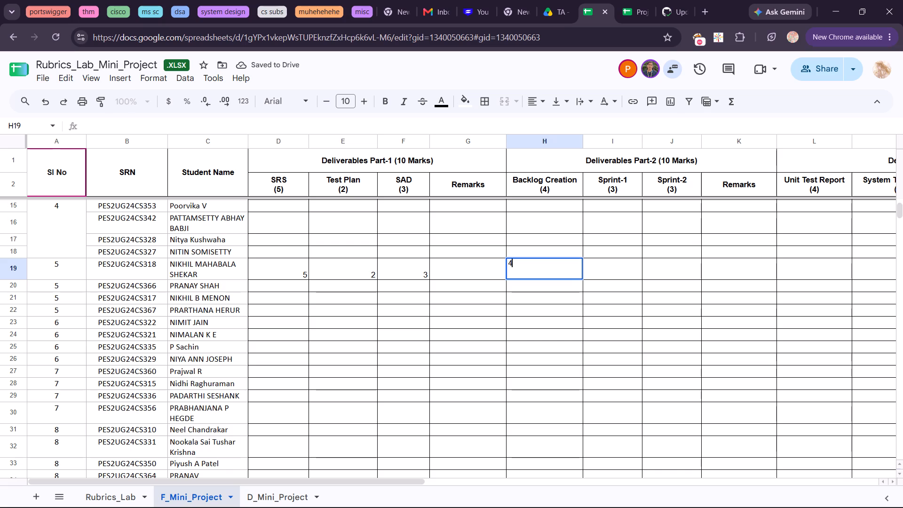
pyautogui.press('Right')
pyautogui.press('3')
pyautogui.press('Right')
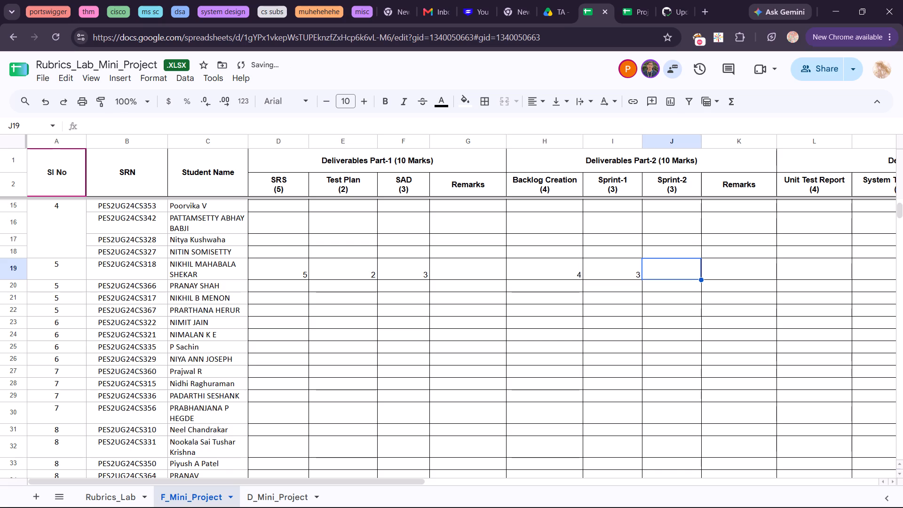
pyautogui.press('3')
pyautogui.press('Right')
pyautogui.press('Right')
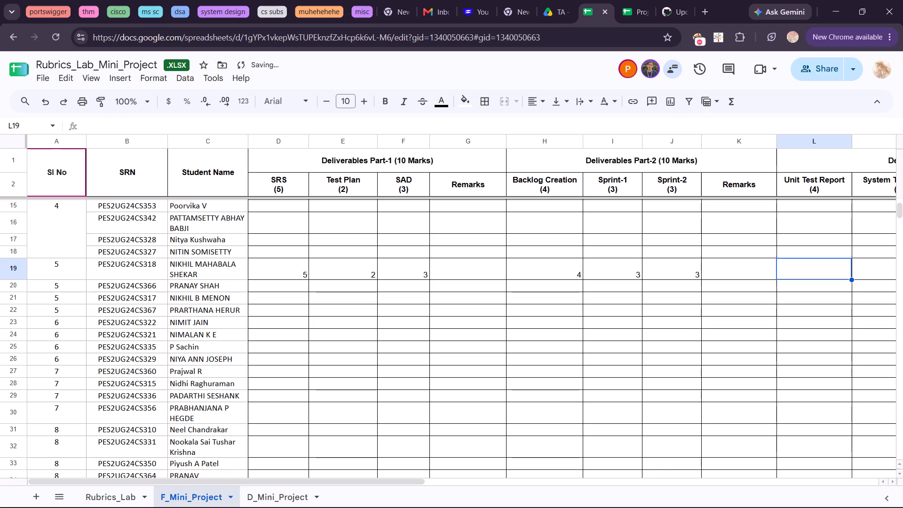
# Freeze the Sl No, SRN and Student Name columns of the F_Mini_Project sheet, up to column C.
pyautogui.hscroll(-2, 625, 374)
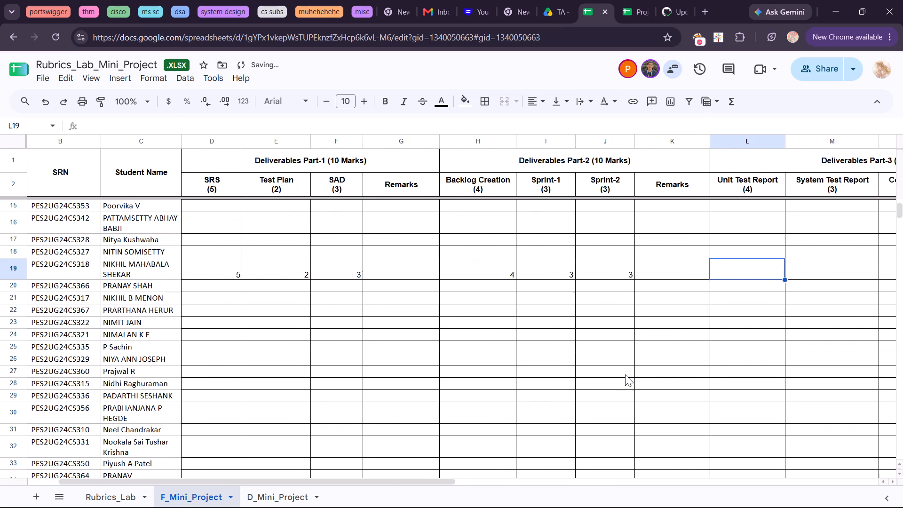
pyautogui.hscroll(-1, 625, 374)
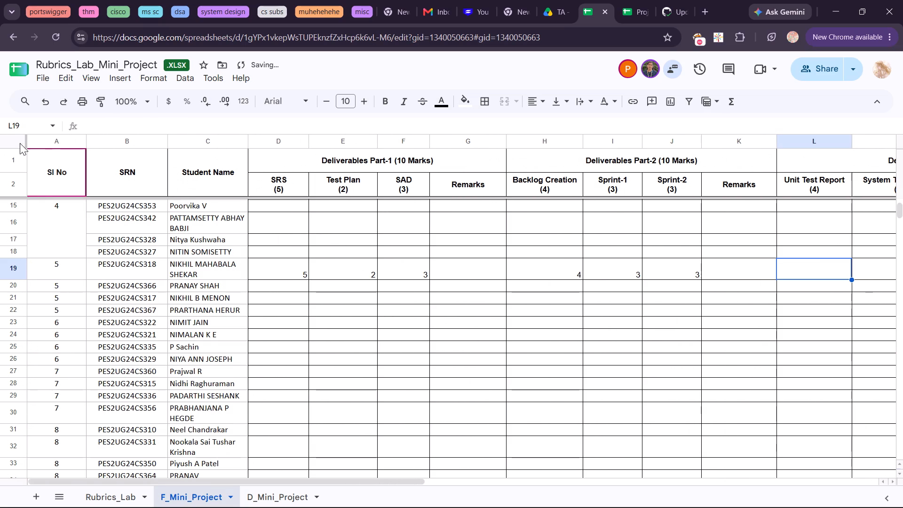
pyautogui.click(48, 140)
pyautogui.keyDown('ctrl'); pyautogui.click(121, 140); pyautogui.keyUp('ctrl')
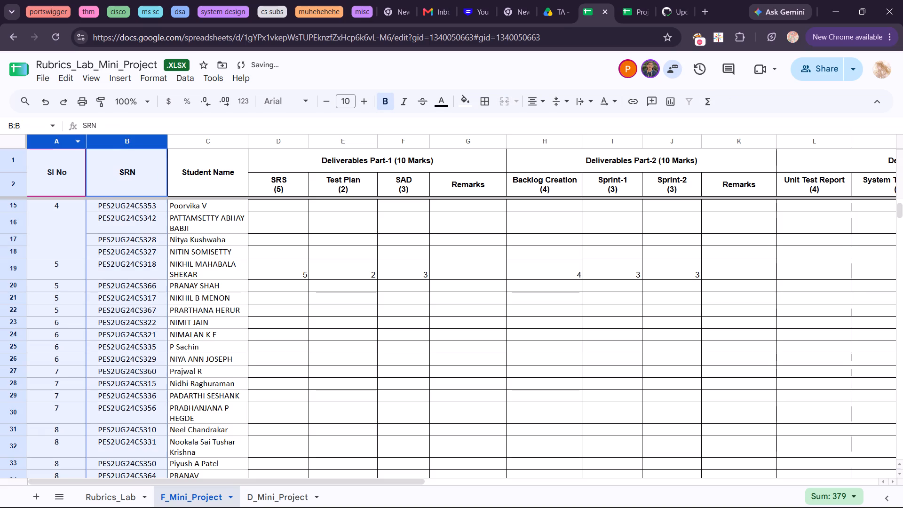
pyautogui.keyDown('ctrl'); pyautogui.click(213, 142); pyautogui.keyUp('ctrl')
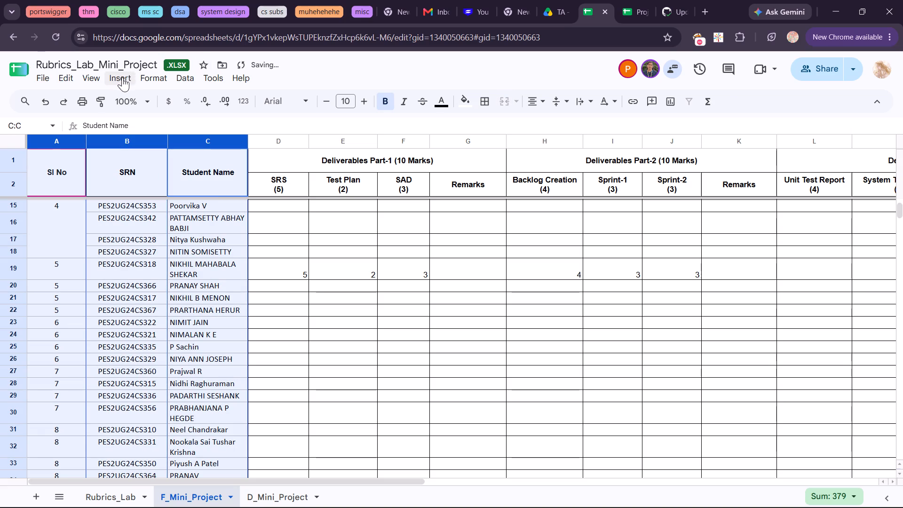
pyautogui.click(89, 79)
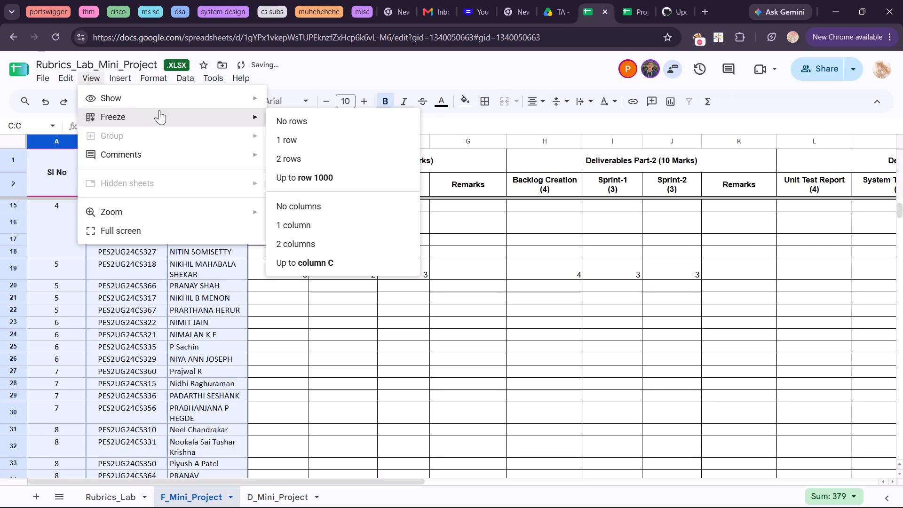
pyautogui.click(302, 262)
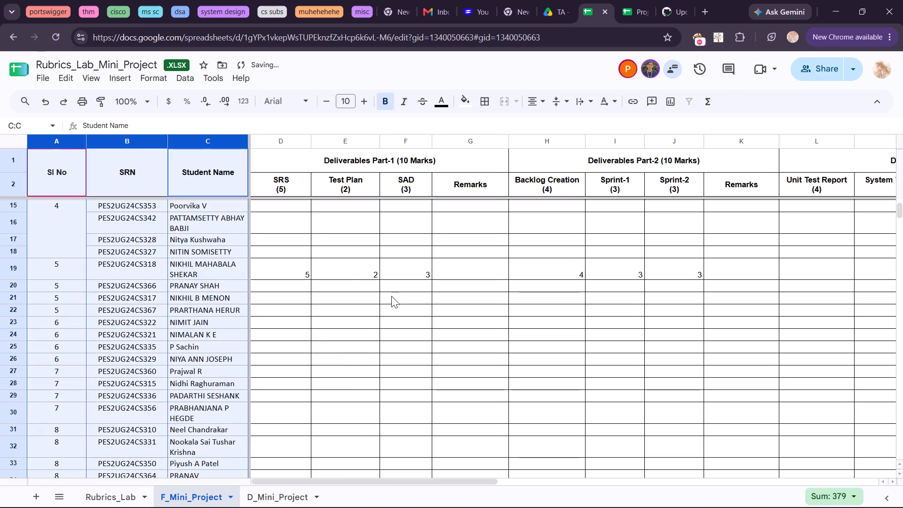
# Select the Unit Test Report cell for team 5's first member and examine the Deliverables Part-3 and Demonstration columns.
pyautogui.click(418, 319)
pyautogui.hscroll(-4, 418, 319)
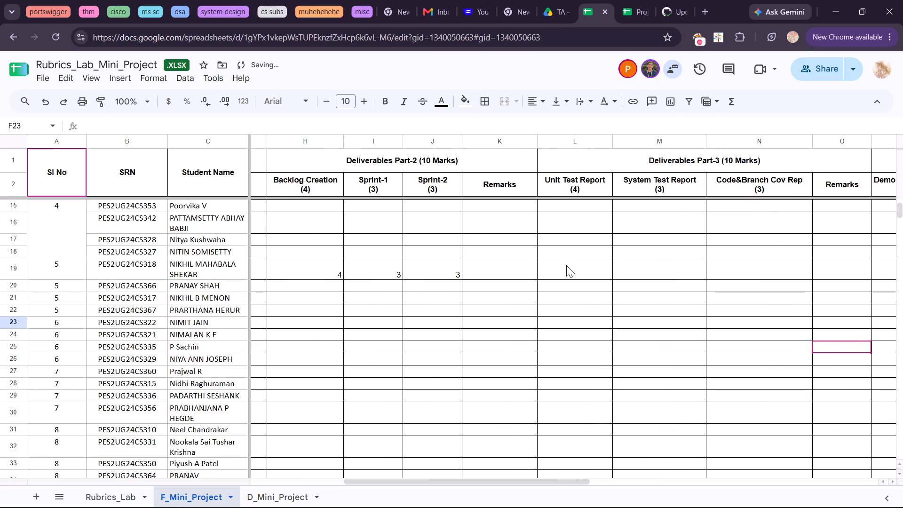
pyautogui.click(566, 265)
pyautogui.hscroll(-1, 566, 265)
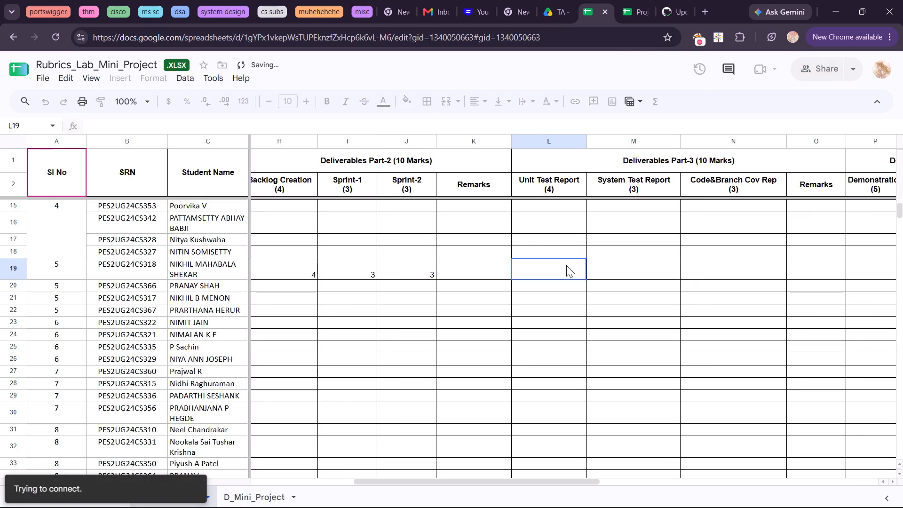
pyautogui.hscroll(-1, 566, 265)
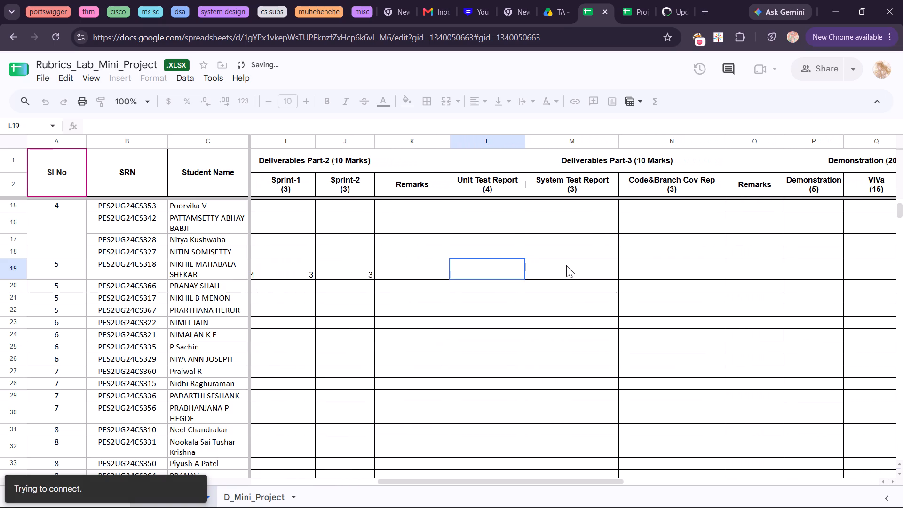
pyautogui.hscroll(-1, 566, 265)
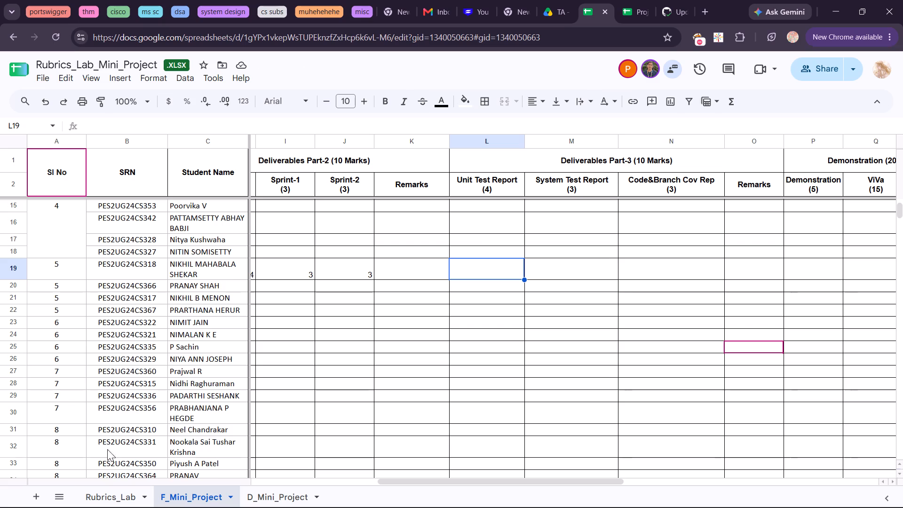
# Examine the Rubrics_Lab sheet's marking columns for the labs, especially Lab-5 Static Code Analysis, Lab-6 Code and Branch Coverage Analysis, and Fuzzing.
pyautogui.click(85, 490)
pyautogui.hscroll(-2, 618, 323)
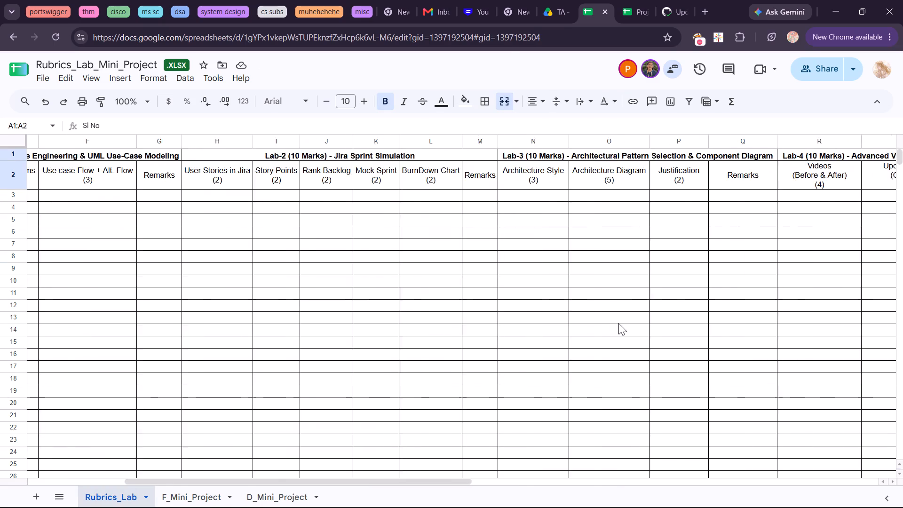
pyautogui.hscroll(-9, 618, 323)
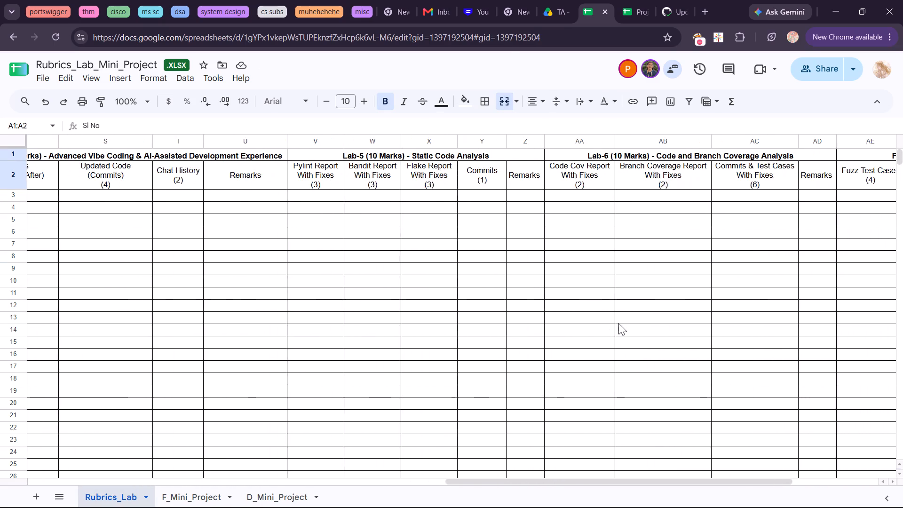
pyautogui.hscroll(-2, 618, 323)
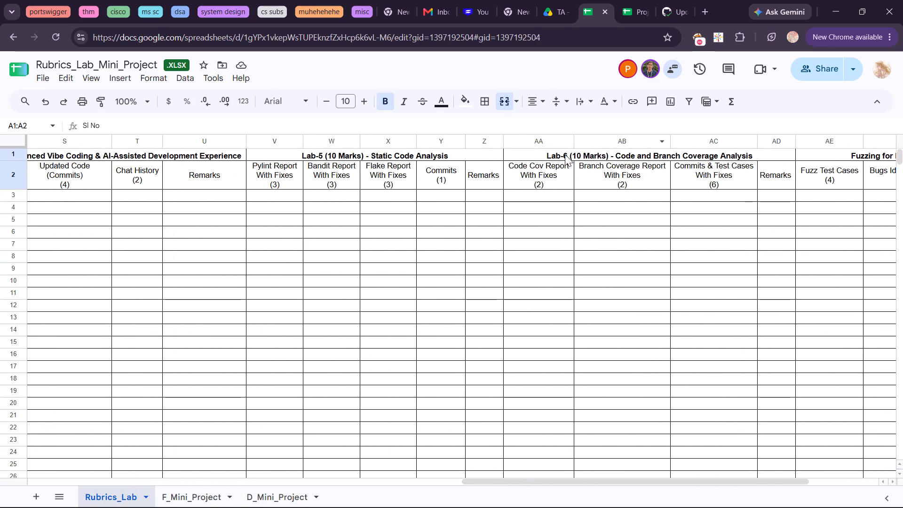
pyautogui.hscroll(-1, 644, 220)
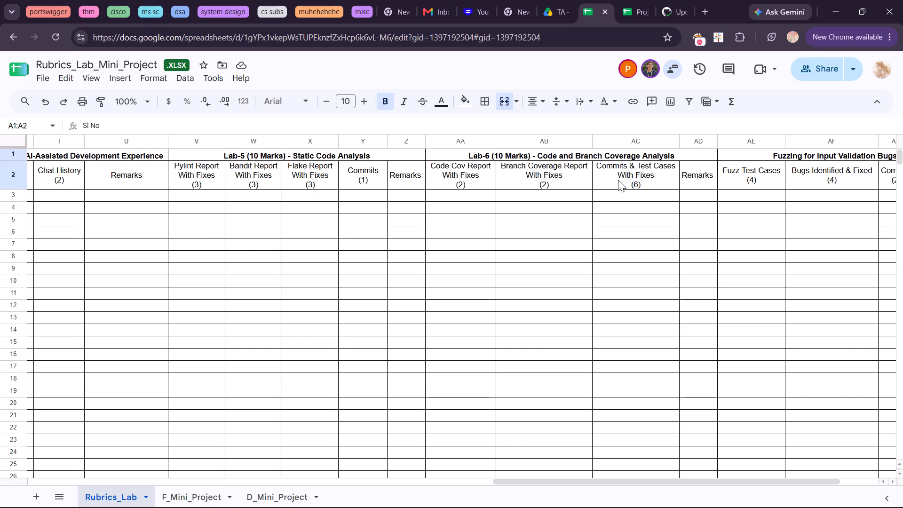
pyautogui.hscroll(-3, 618, 180)
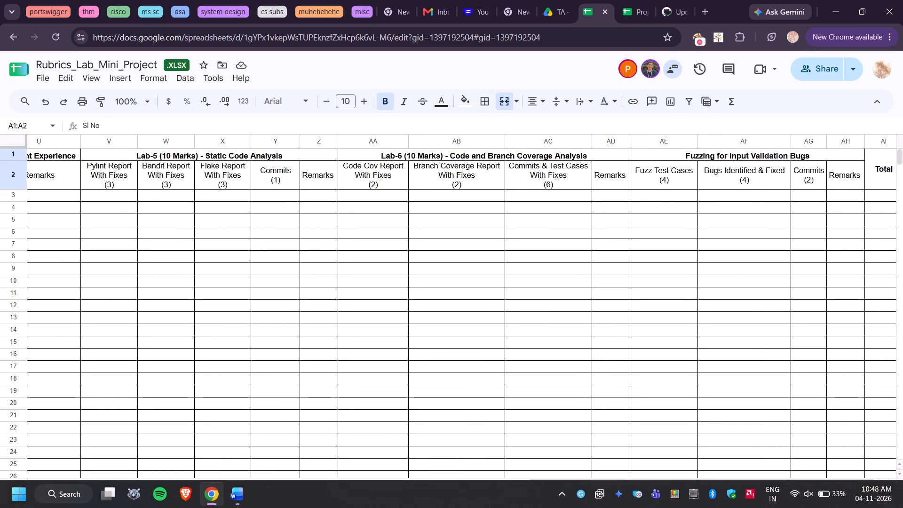
# Switch to File Explorer and open the Lab_6_Code&BranchCoverage_Student_Handout PDF from the TA > SE folder on the D: drive.
pyautogui.press('super+e')
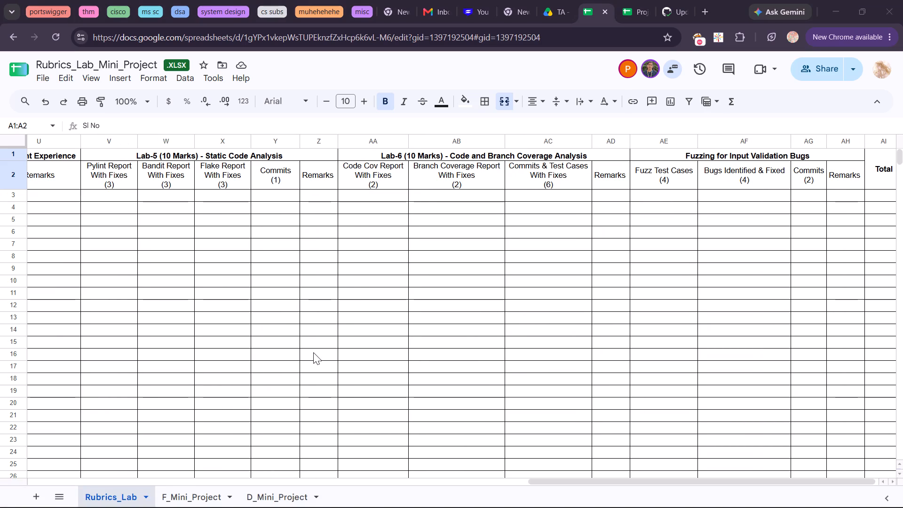
pyautogui.click(63, 389)
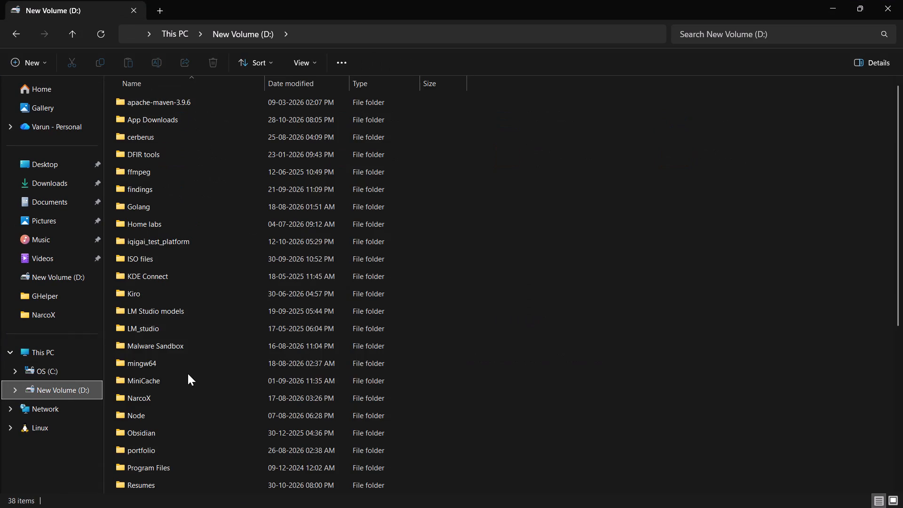
pyautogui.scroll(-3, 179, 356)
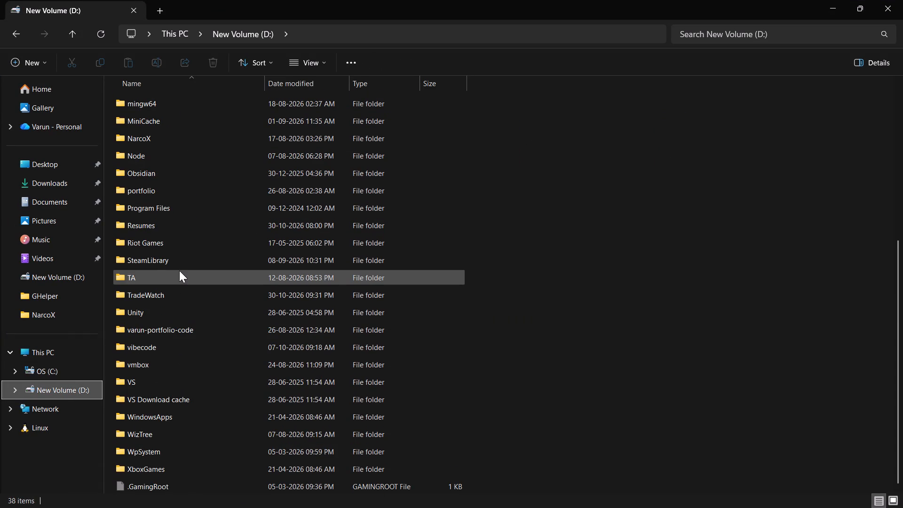
pyautogui.doubleClick(179, 270)
pyautogui.doubleClick(174, 115)
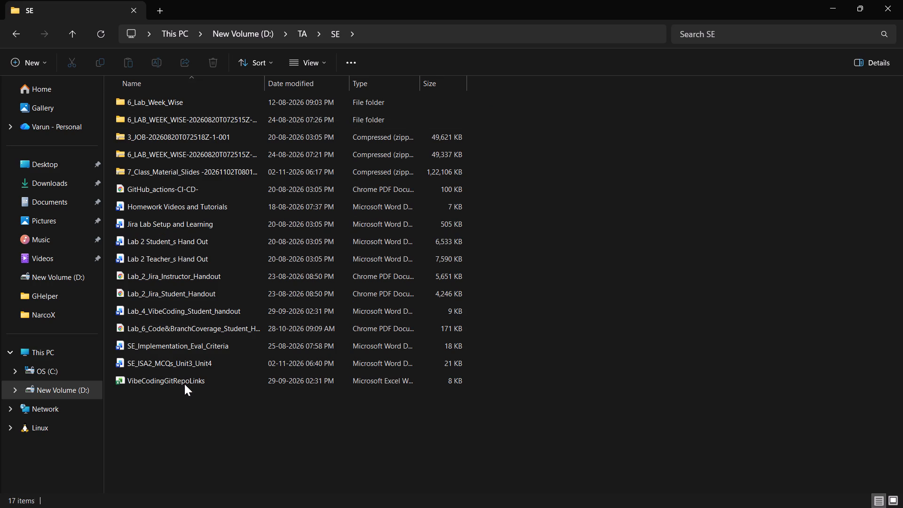
pyautogui.doubleClick(246, 328)
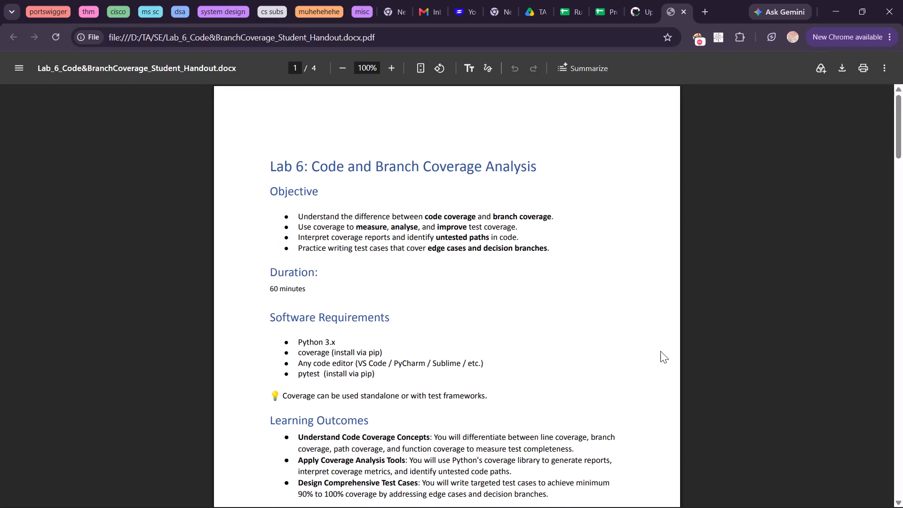
# Read the Lab 6 handout's example and its commands for running and viewing line and branch coverage reports.
pyautogui.scroll(-5, 660, 351)
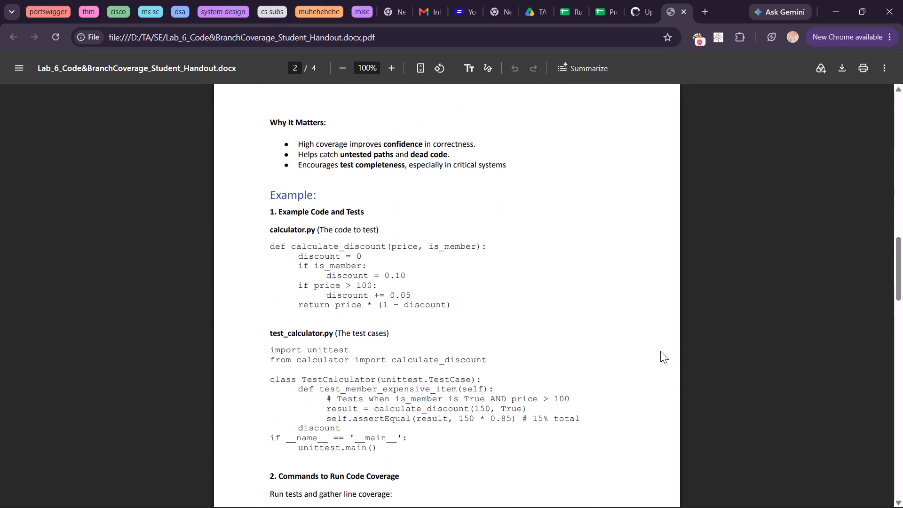
pyautogui.scroll(-2, 660, 351)
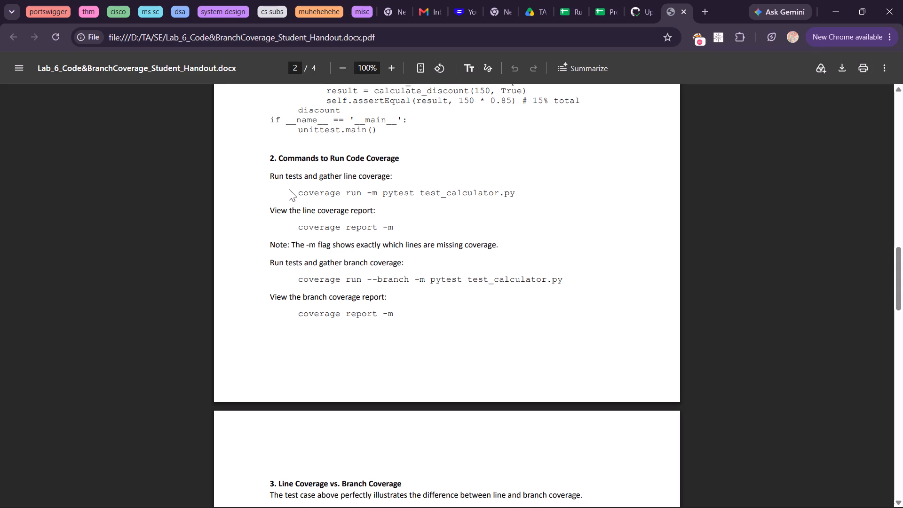
pyautogui.moveTo(290, 191); pyautogui.dragTo(530, 190)
pyautogui.scroll(-2, 604, 225)
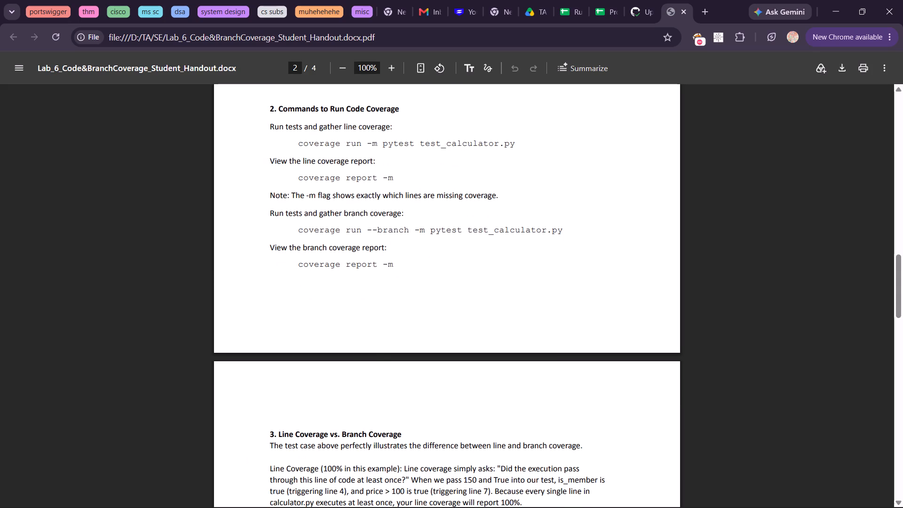
pyautogui.moveTo(267, 243); pyautogui.dragTo(393, 247)
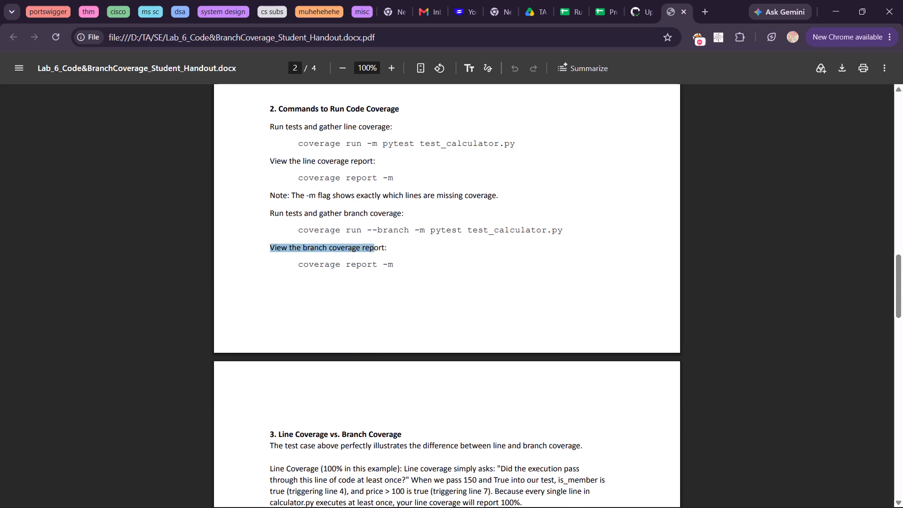
pyautogui.moveTo(393, 247); pyautogui.dragTo(399, 250)
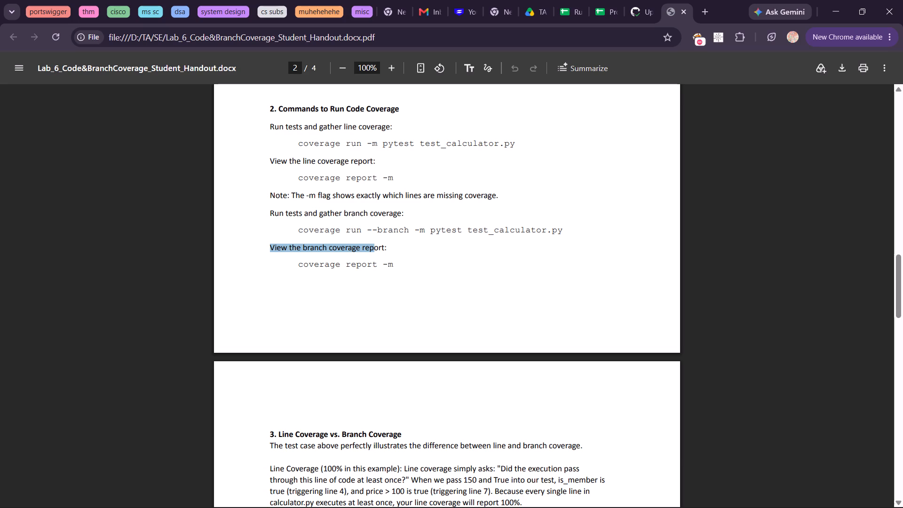
pyautogui.moveTo(345, 125); pyautogui.dragTo(433, 122)
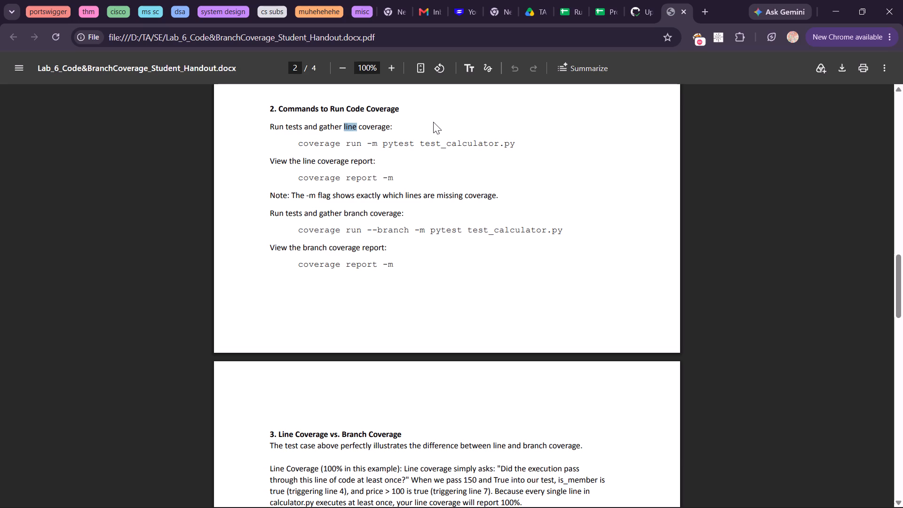
pyautogui.click(419, 225)
pyautogui.scroll(1, 419, 225)
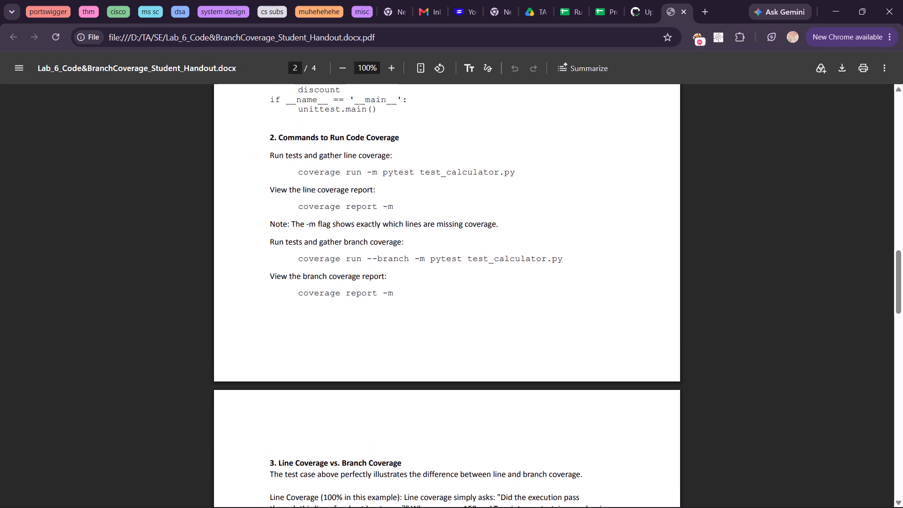
pyautogui.scroll(1, 419, 225)
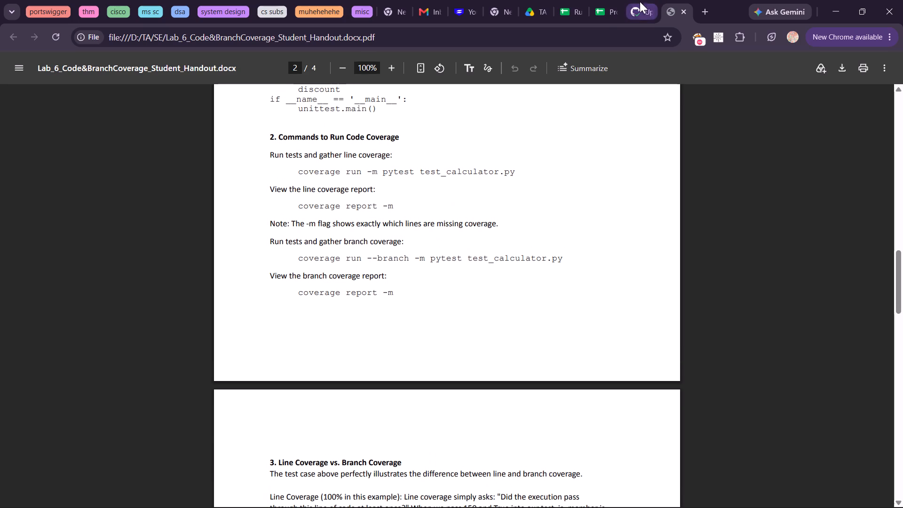
# Close the Lab 6 handout and the GitHub page, and return to the Rubrics_Lab_Mini_Project spreadsheet.
pyautogui.click(682, 12)
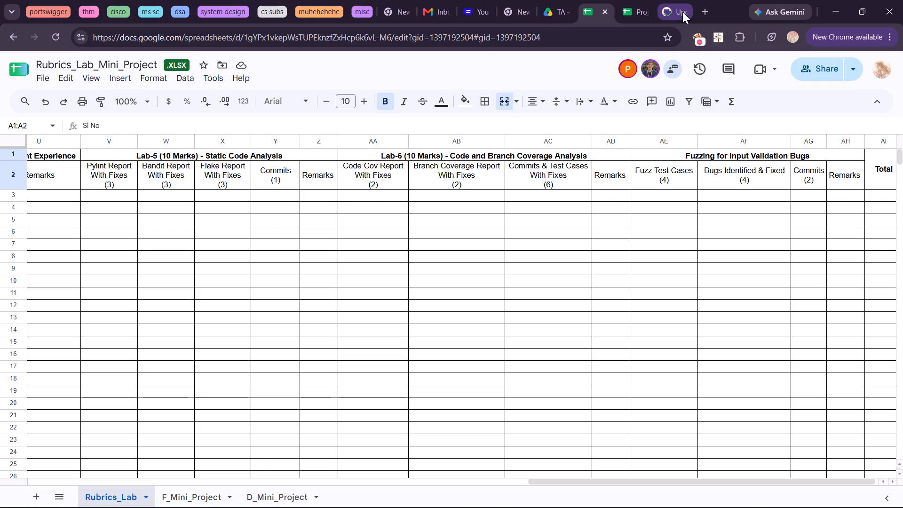
pyautogui.click(677, 11)
pyautogui.click(683, 11)
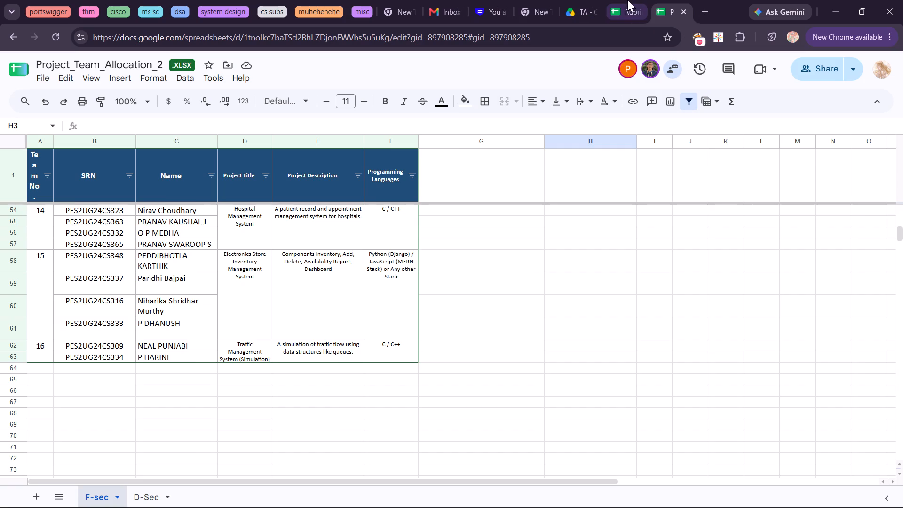
pyautogui.click(624, 0)
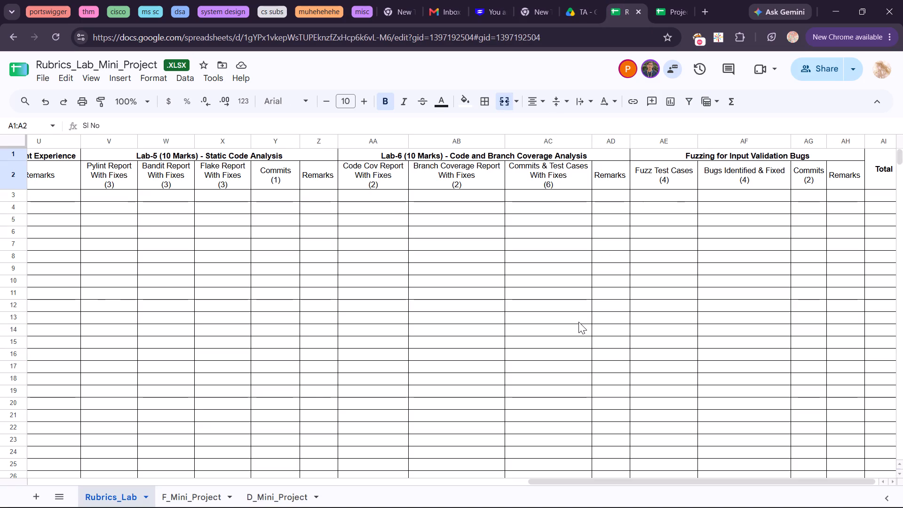
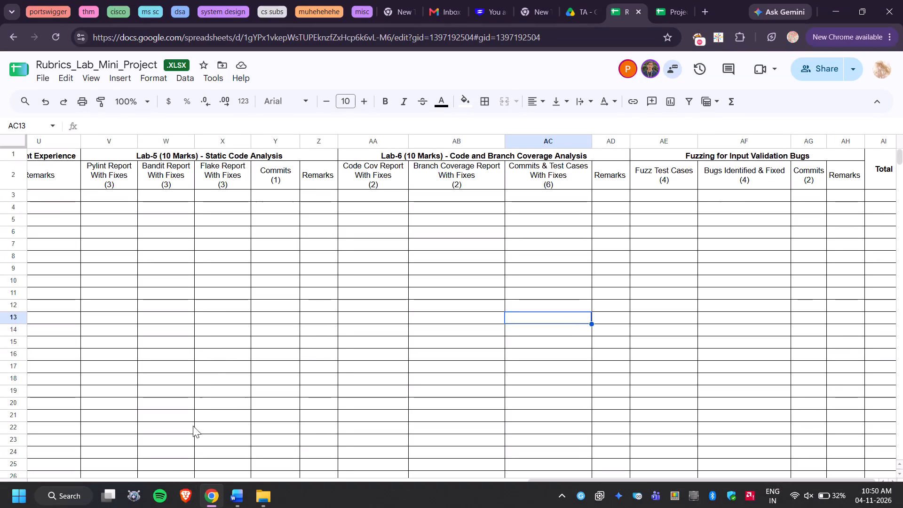
# Switch to the F_Mini_Project sheet and view the Deliverables Part-3 and Demonstration marking columns.
pyautogui.click(187, 491)
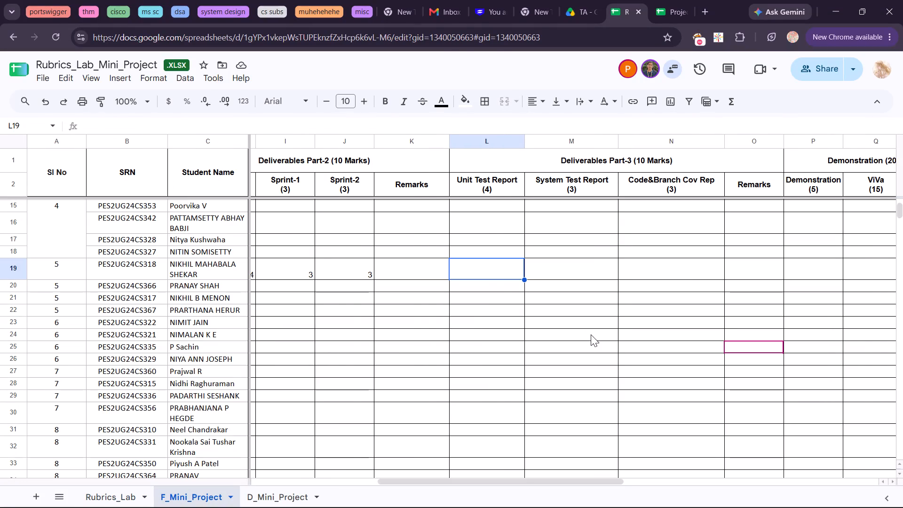
pyautogui.hscroll(-1, 591, 334)
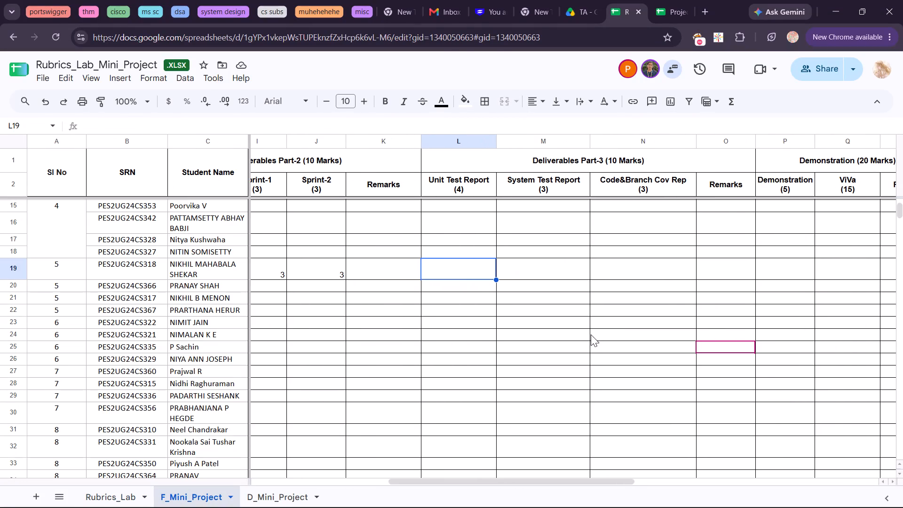
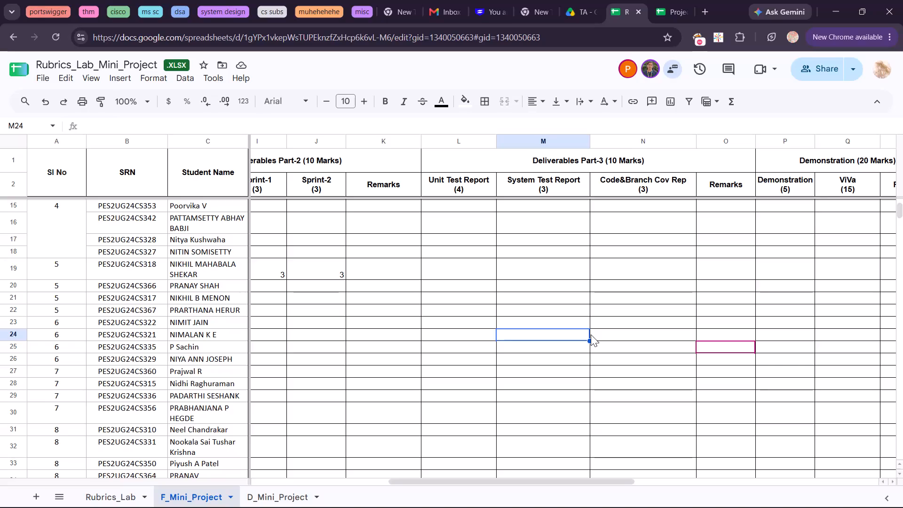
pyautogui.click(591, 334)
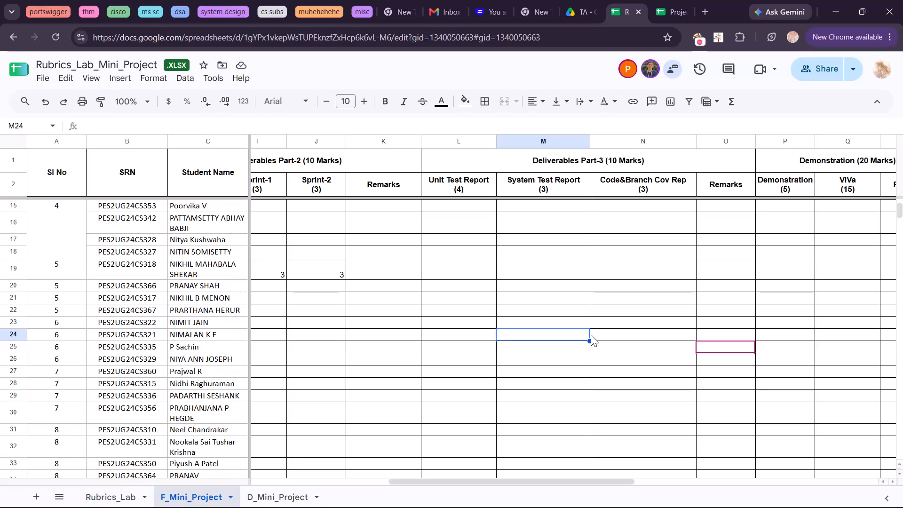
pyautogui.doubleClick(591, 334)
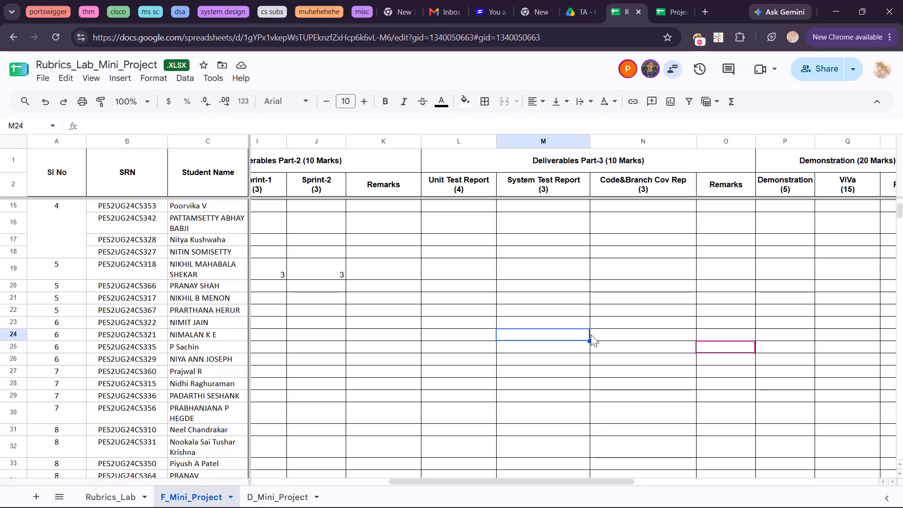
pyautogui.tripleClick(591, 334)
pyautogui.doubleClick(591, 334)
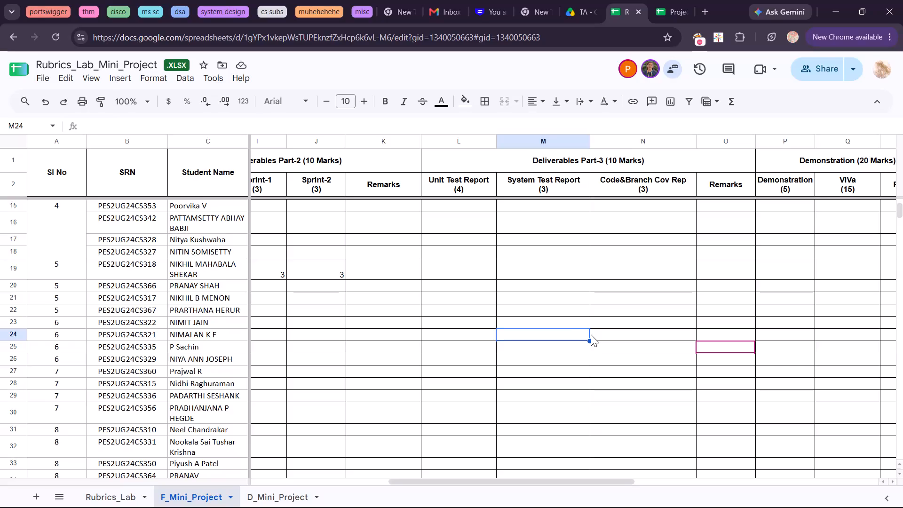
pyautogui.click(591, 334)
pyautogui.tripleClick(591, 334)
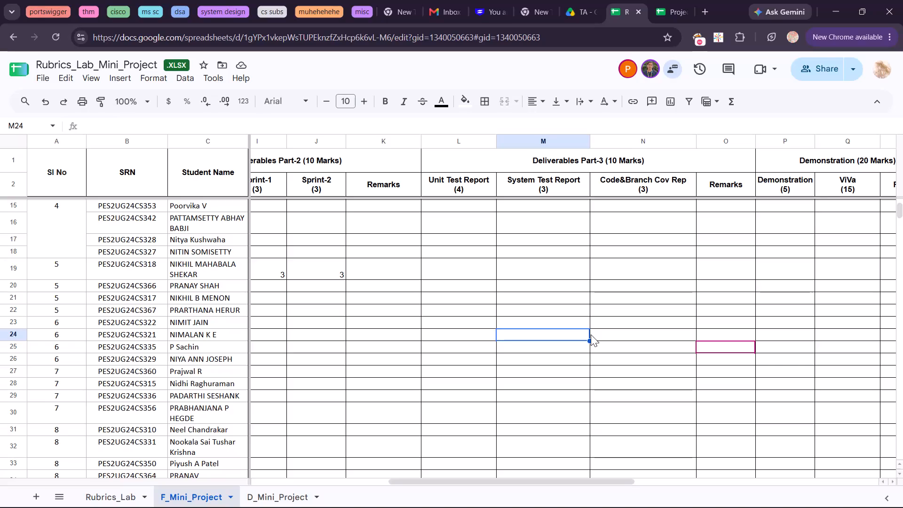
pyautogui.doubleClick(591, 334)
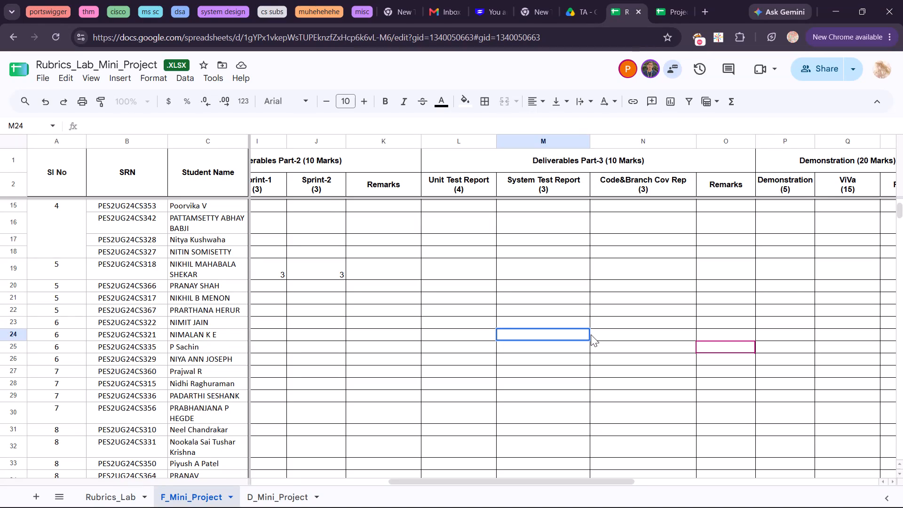
# Enter a System Test Report mark of 3 for the first team 5 student in row 19 under Deliverables Part-3.
pyautogui.hscroll(2, 591, 334)
pyautogui.click(570, 268)
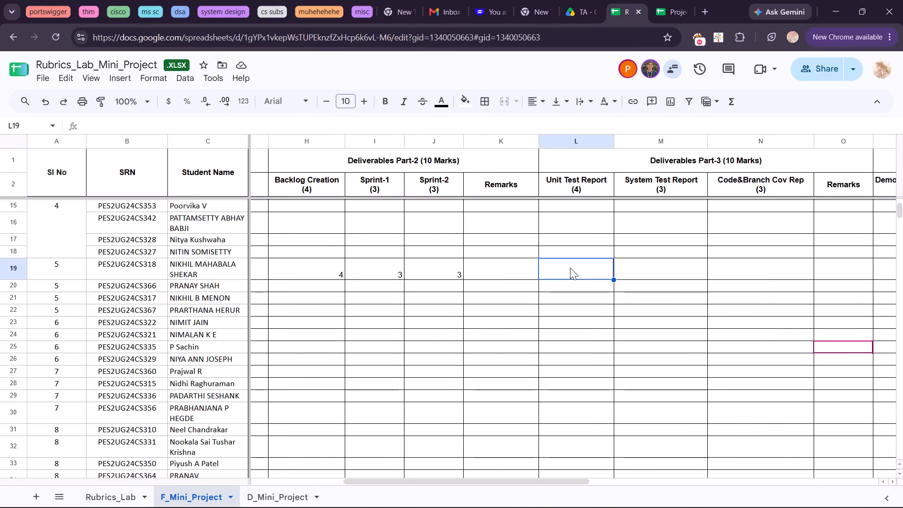
pyautogui.press('Right')
pyautogui.press('3')
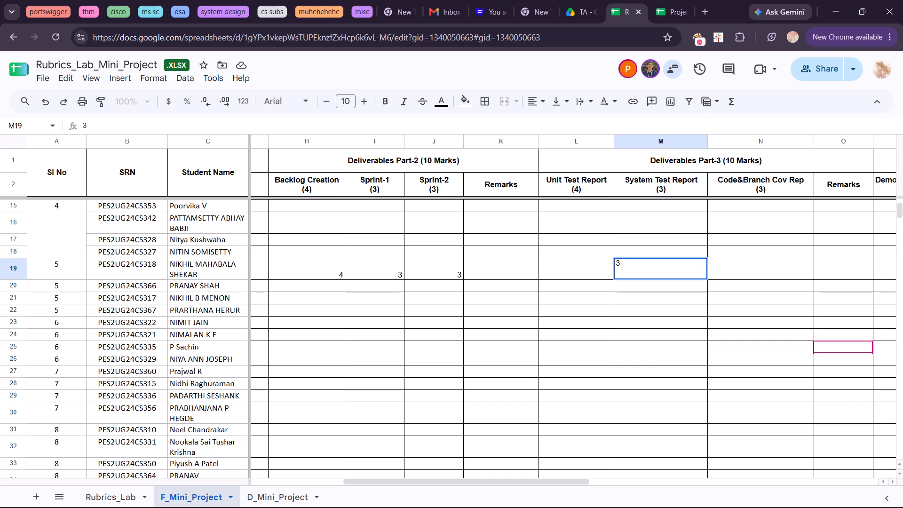
pyautogui.hscroll(-1, 570, 268)
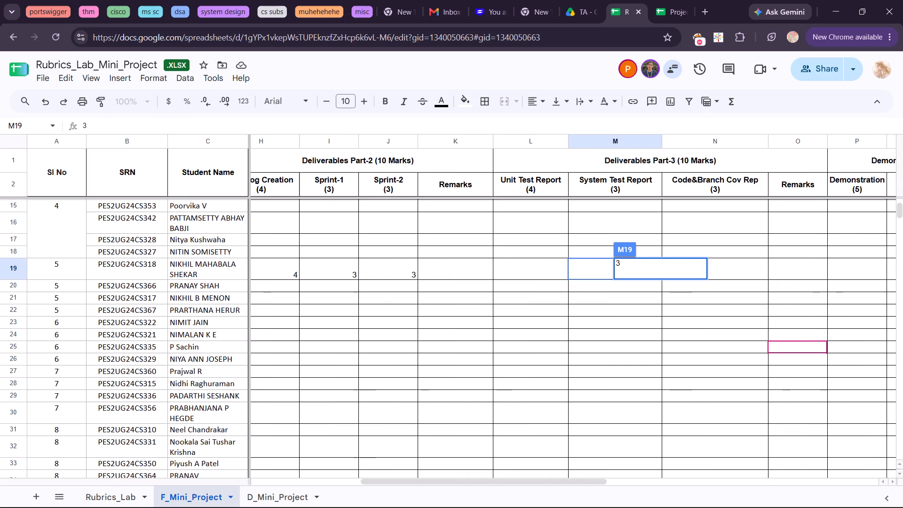
pyautogui.hscroll(-1, 570, 268)
pyautogui.hscroll(1, 585, 264)
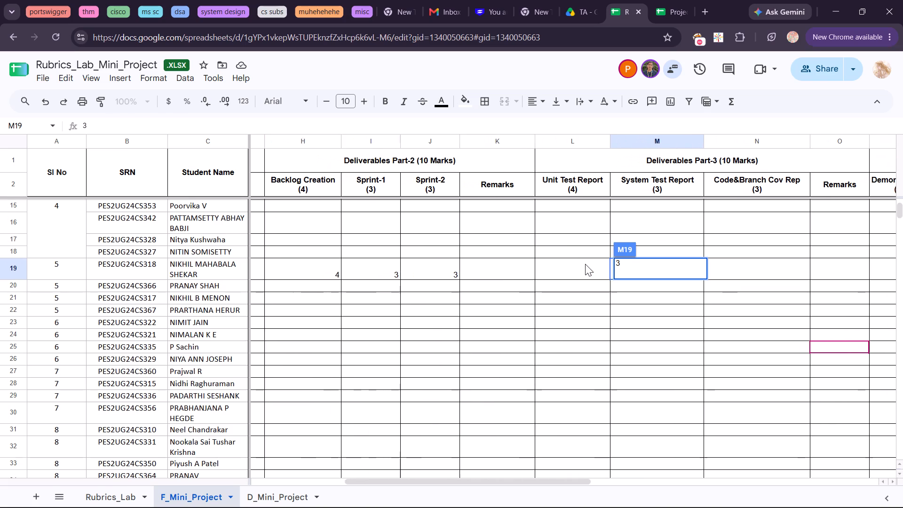
pyautogui.hscroll(1, 585, 264)
pyautogui.click(567, 268)
pyautogui.click(567, 268)
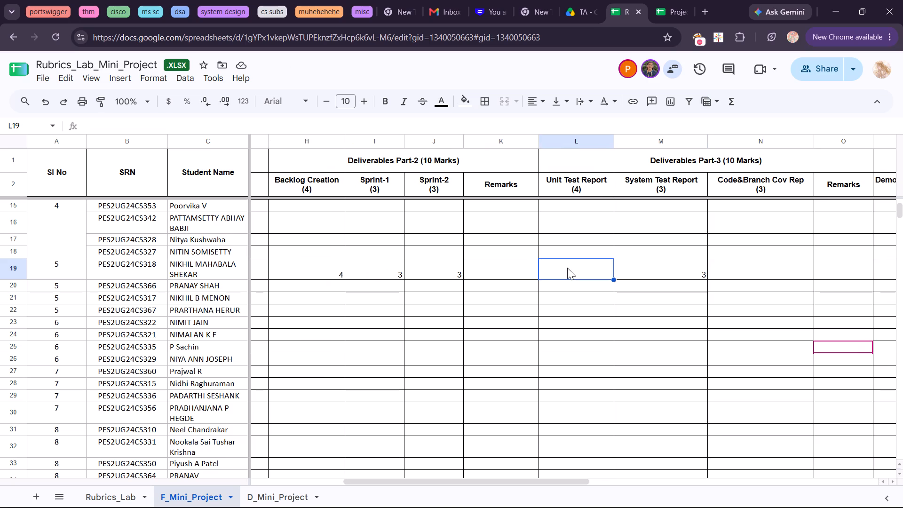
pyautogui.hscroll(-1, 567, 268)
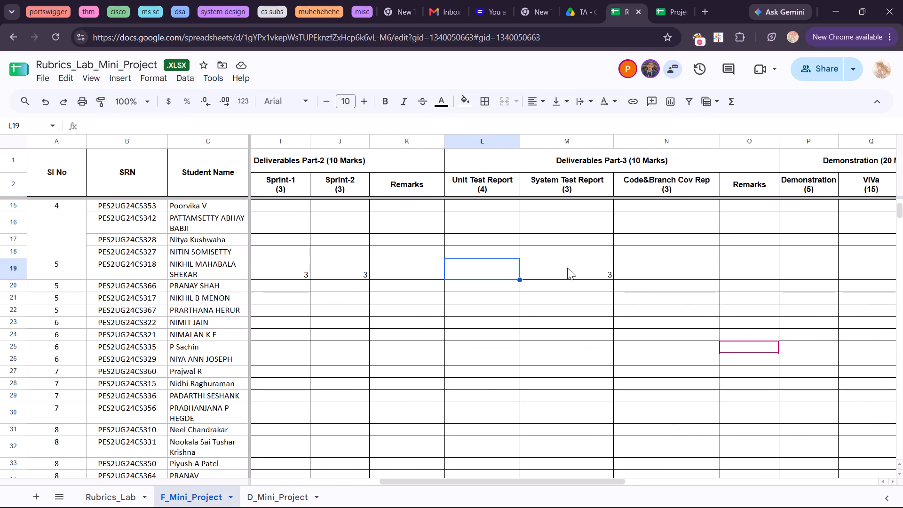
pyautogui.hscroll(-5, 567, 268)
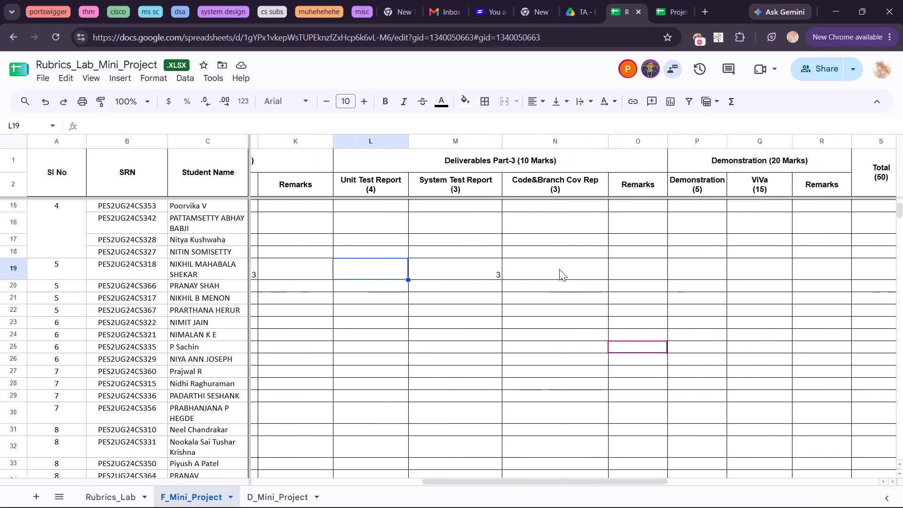
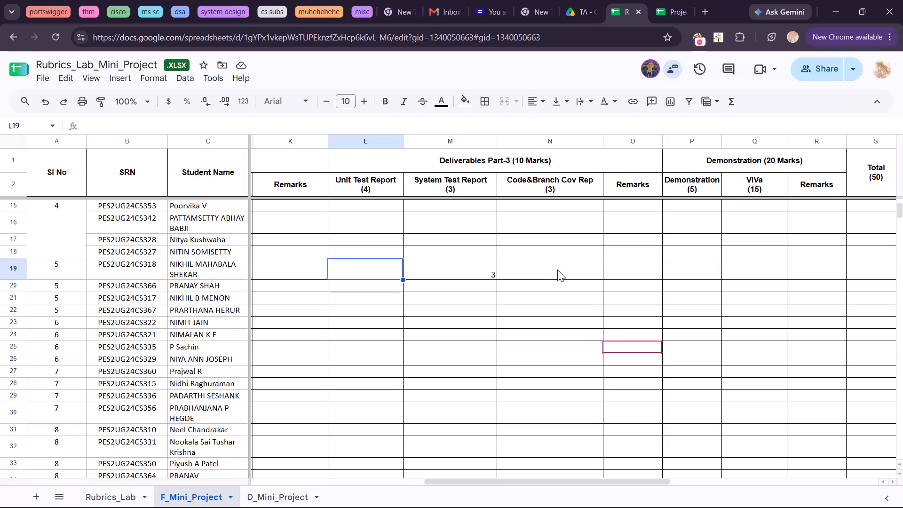
# Review the first team 5 student's row 19 marks across Deliverables Part-3, Part-2 and Part-1.
pyautogui.click(557, 270)
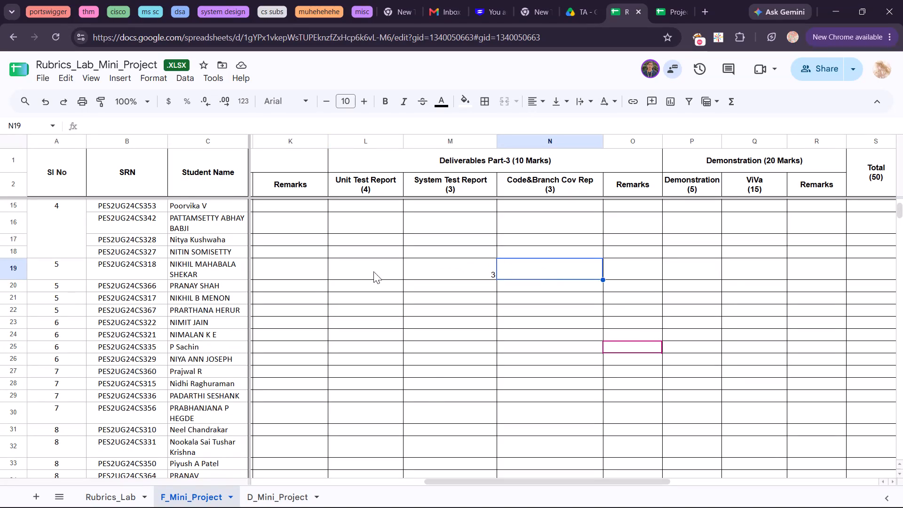
pyautogui.click(351, 272)
pyautogui.hscroll(13, 351, 272)
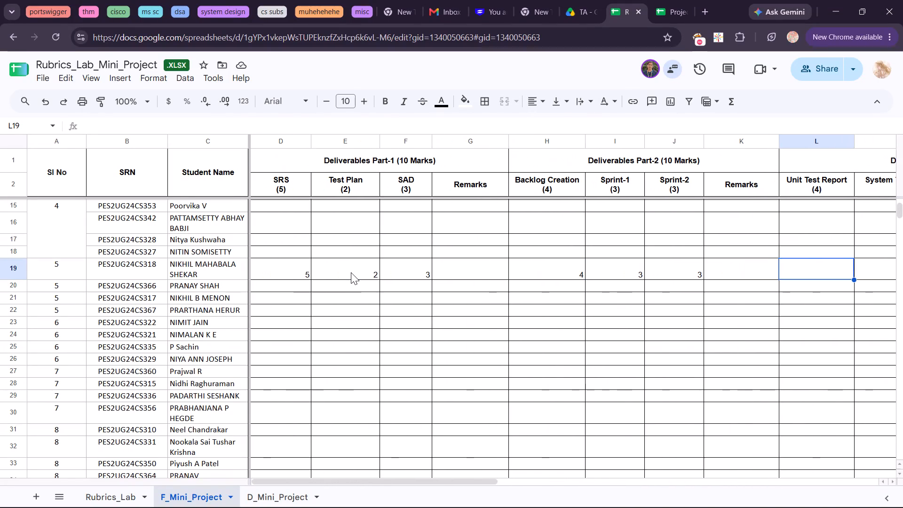
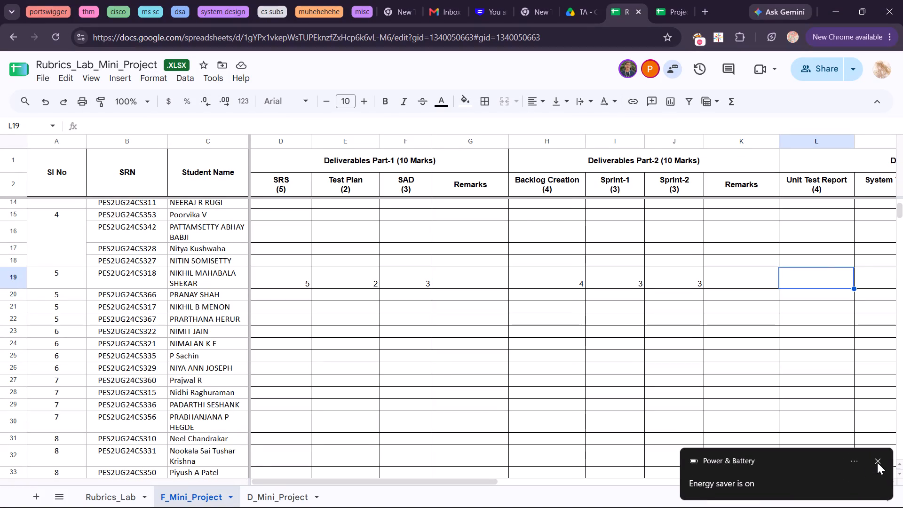
# Dismiss the Power & Battery energy saver notification covering part of the spreadsheet.
pyautogui.click(878, 462)
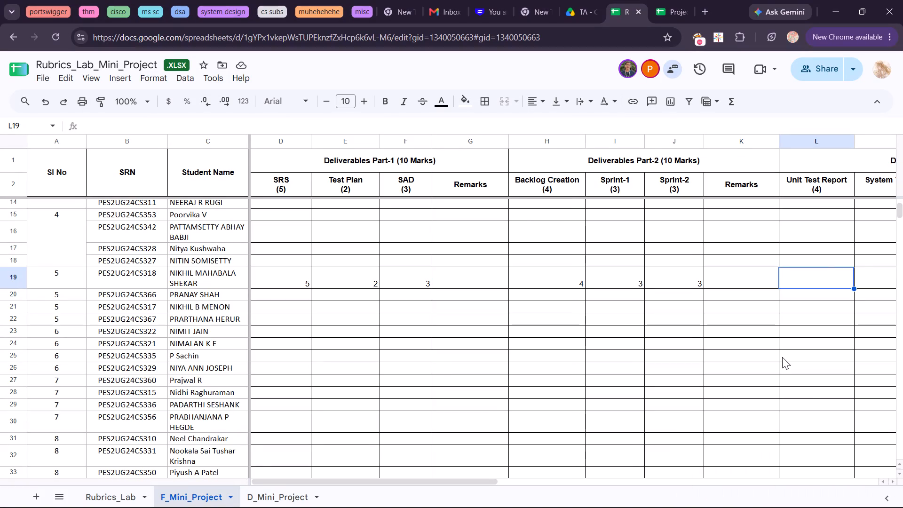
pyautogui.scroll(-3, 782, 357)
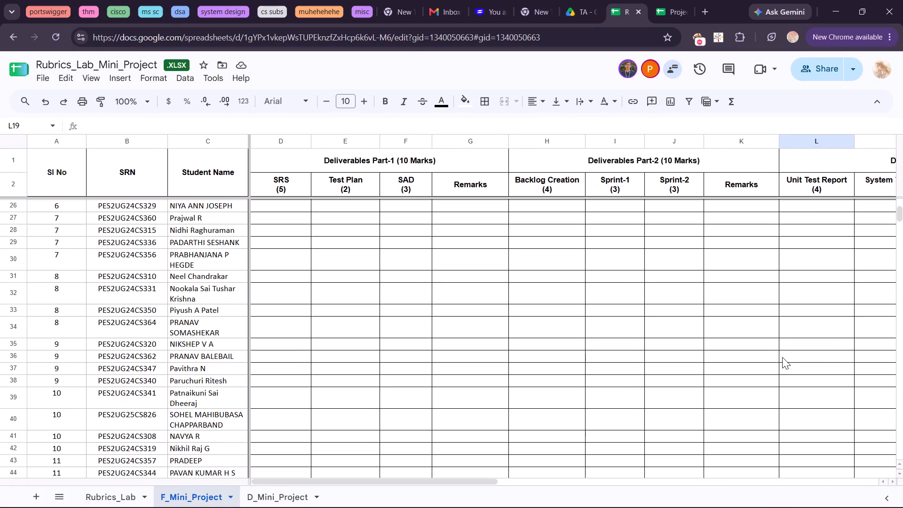
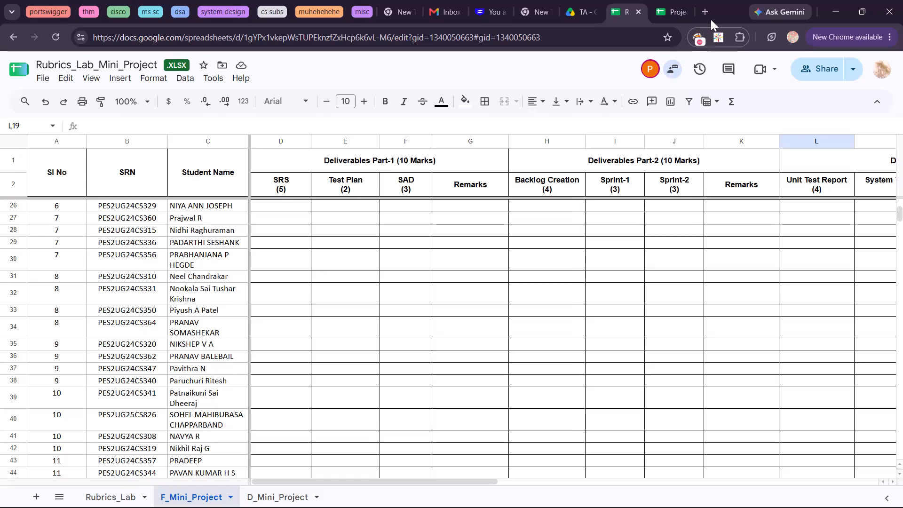
# Switch to the Project_Team_Allocation_2 spreadsheet and examine the review notes beside the teams in the D-Sec sheet, including teams 7 and 4.
pyautogui.click(673, 0)
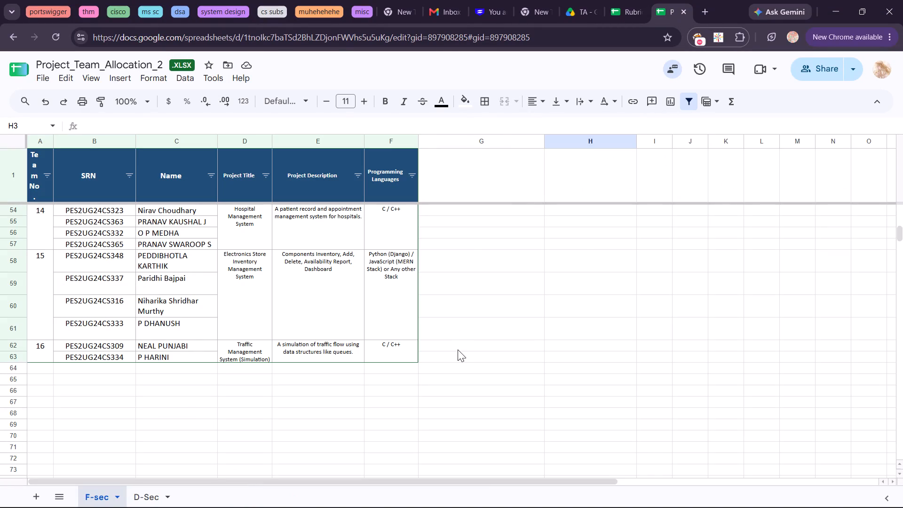
pyautogui.click(145, 495)
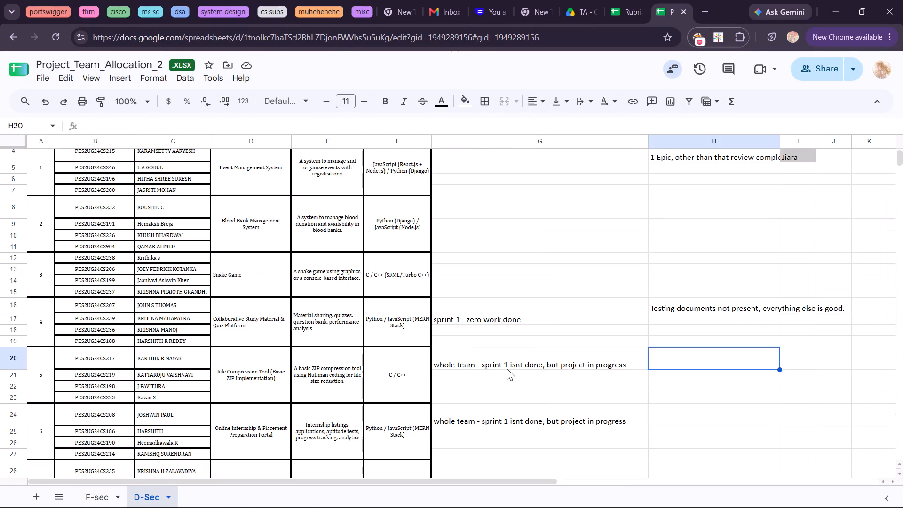
pyautogui.scroll(-5, 507, 368)
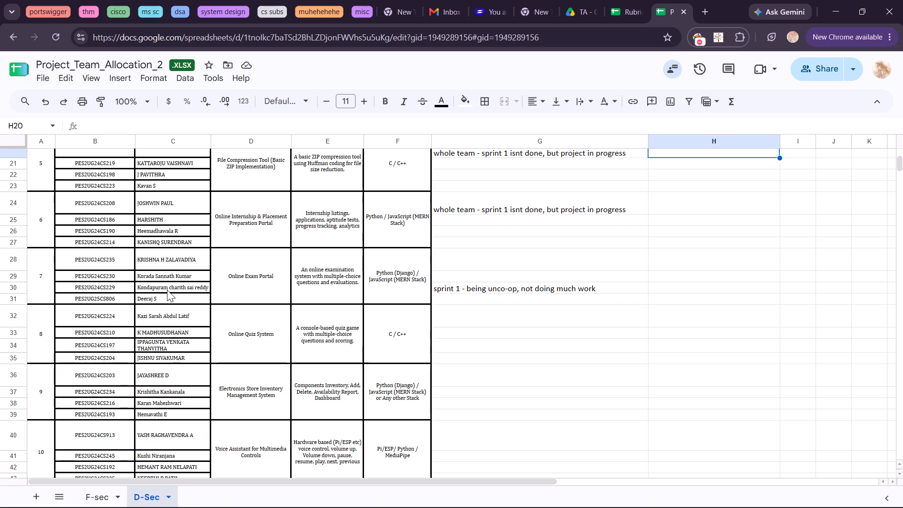
pyautogui.click(167, 290)
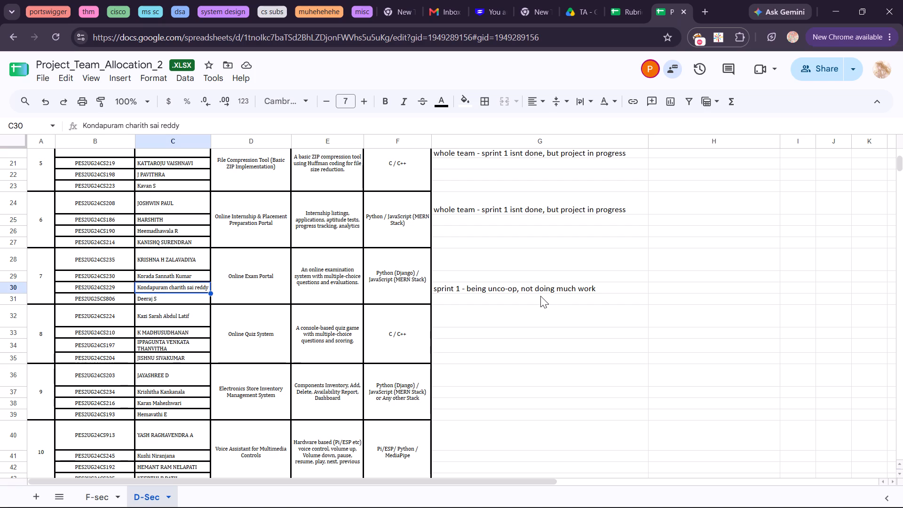
pyautogui.click(594, 286)
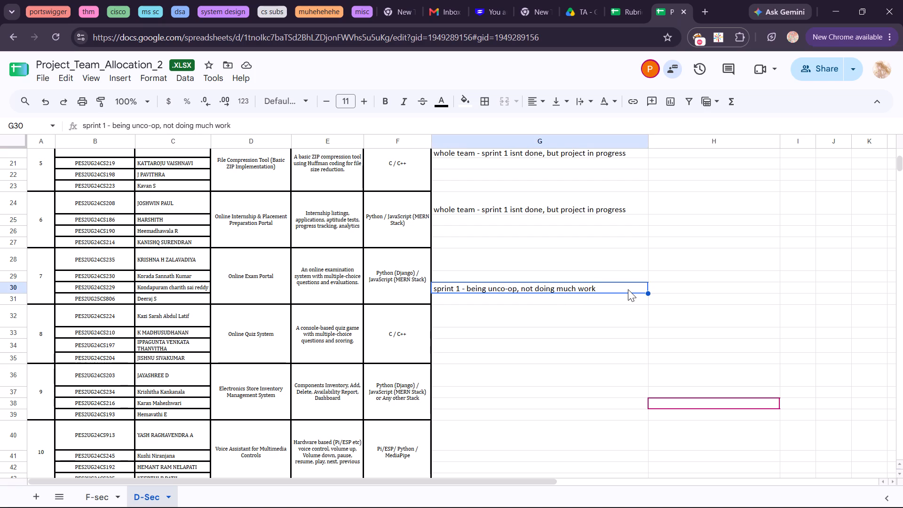
pyautogui.scroll(-6, 628, 289)
pyautogui.scroll(2, 628, 289)
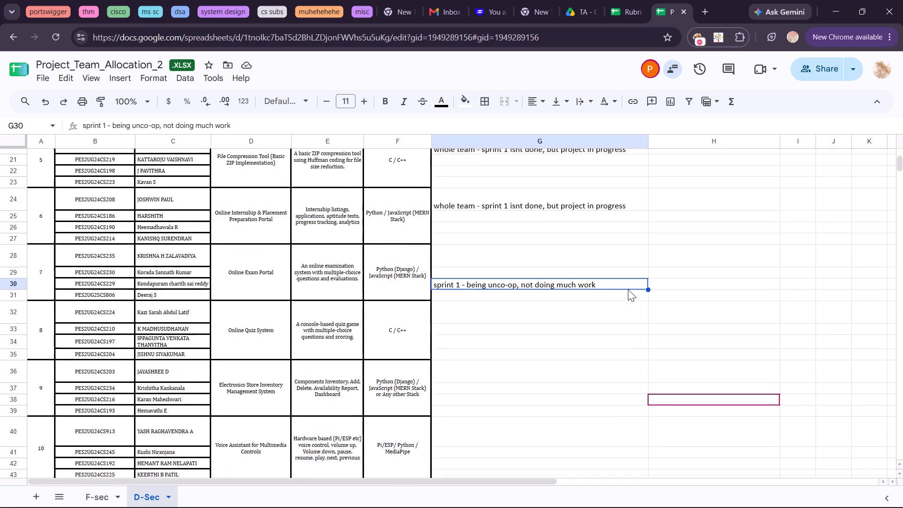
pyautogui.scroll(2, 628, 289)
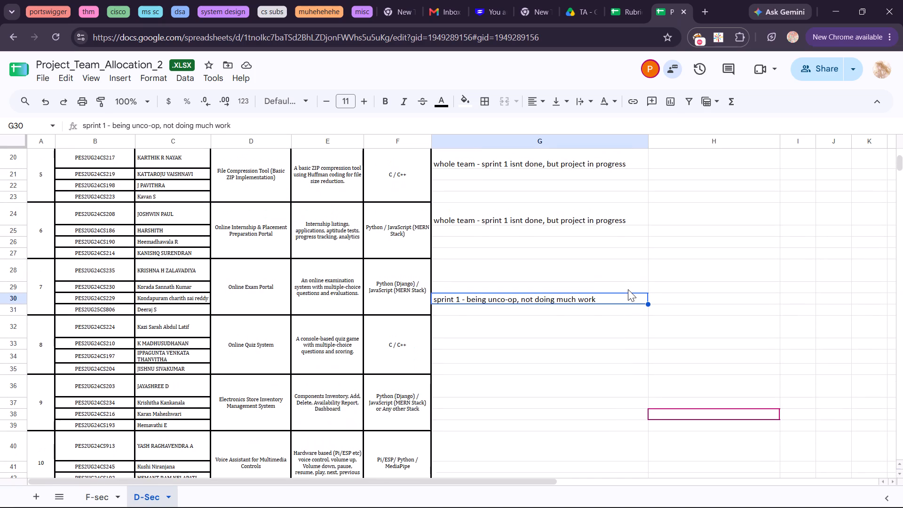
pyautogui.scroll(1, 628, 289)
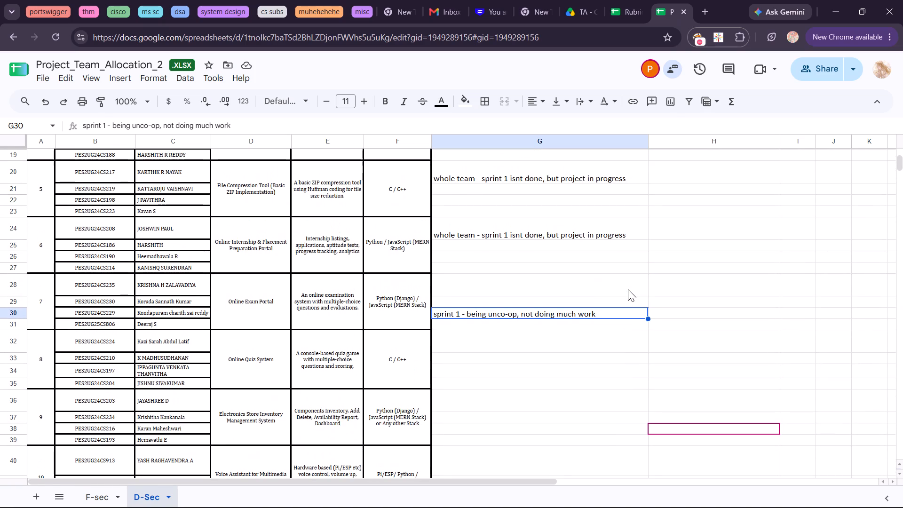
pyautogui.scroll(2, 628, 289)
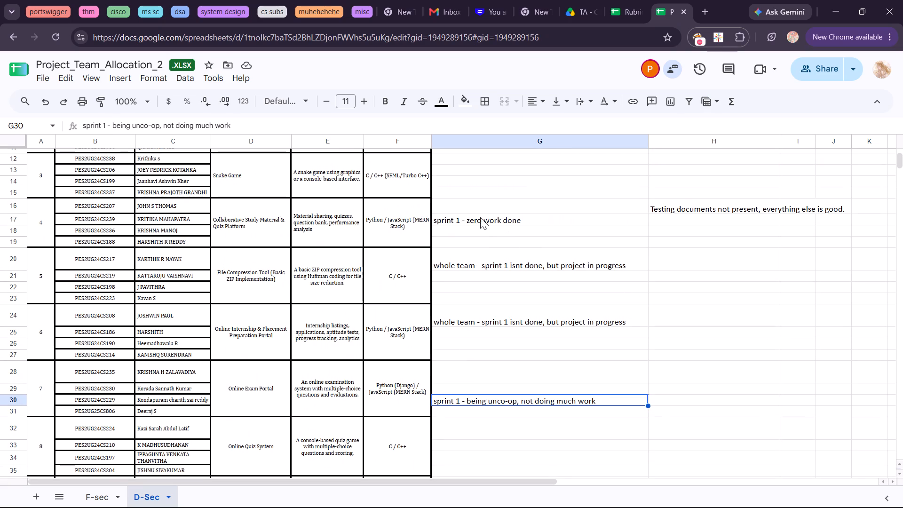
pyautogui.click(479, 219)
pyautogui.click(189, 214)
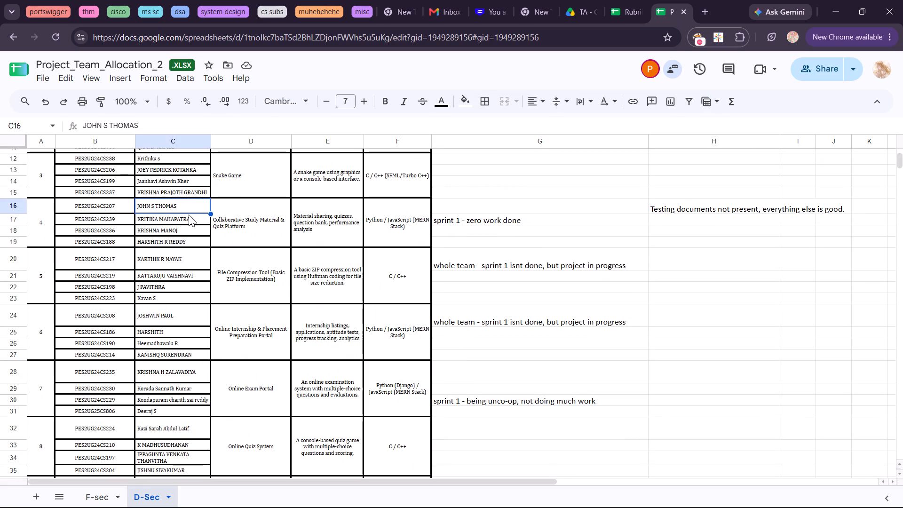
pyautogui.click(571, 224)
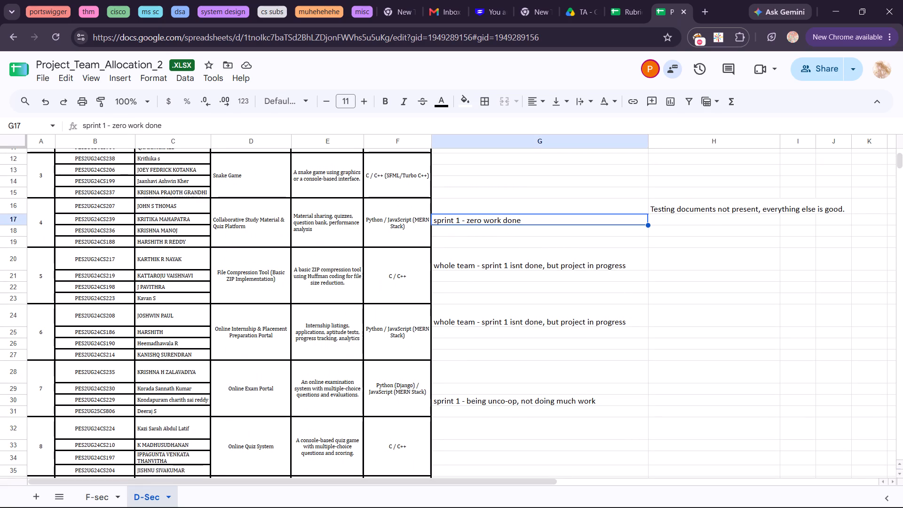
pyautogui.scroll(5, 559, 216)
pyautogui.scroll(-2, 559, 216)
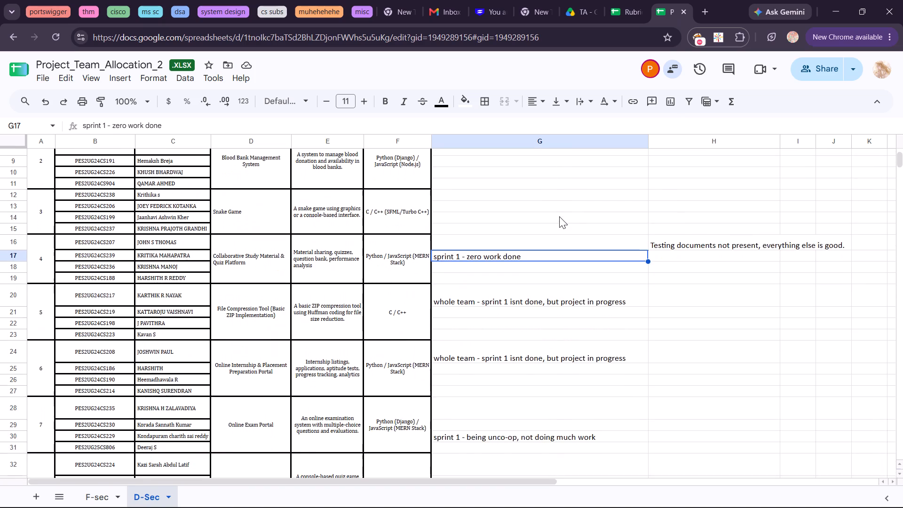
pyautogui.scroll(-6, 559, 216)
pyautogui.scroll(2, 559, 216)
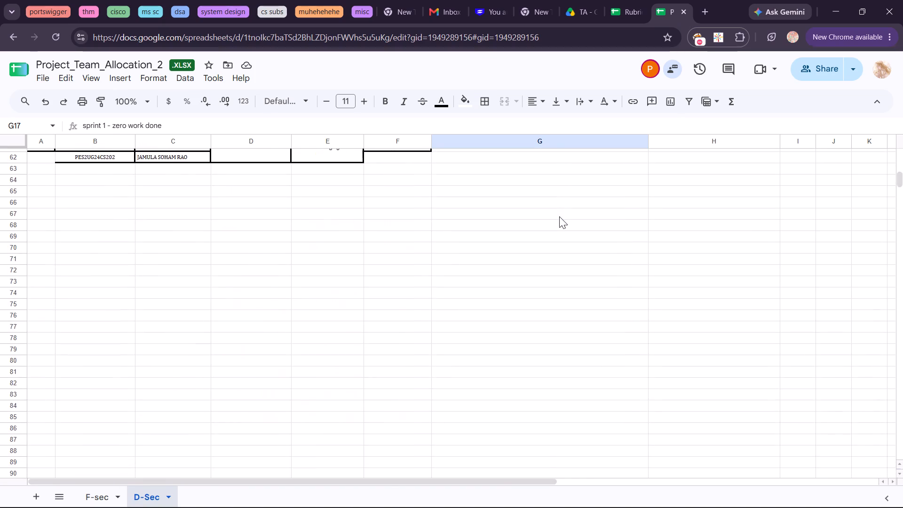
pyautogui.scroll(3, 559, 216)
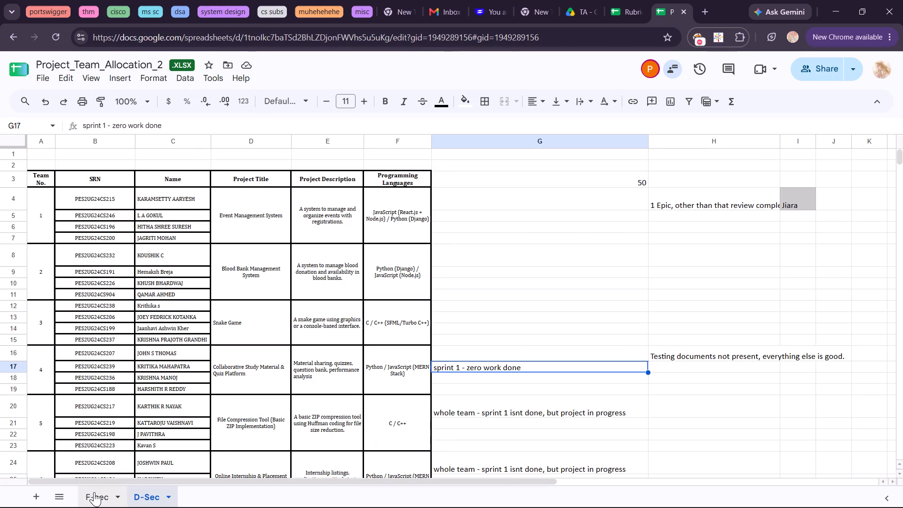
# Examine the sprint and Jira notes beside the teams in the F-sec sheet, including team 7's, and return to the Rubrics_Lab_Mini_Project spreadsheet.
pyautogui.click(94, 492)
pyautogui.scroll(7, 479, 362)
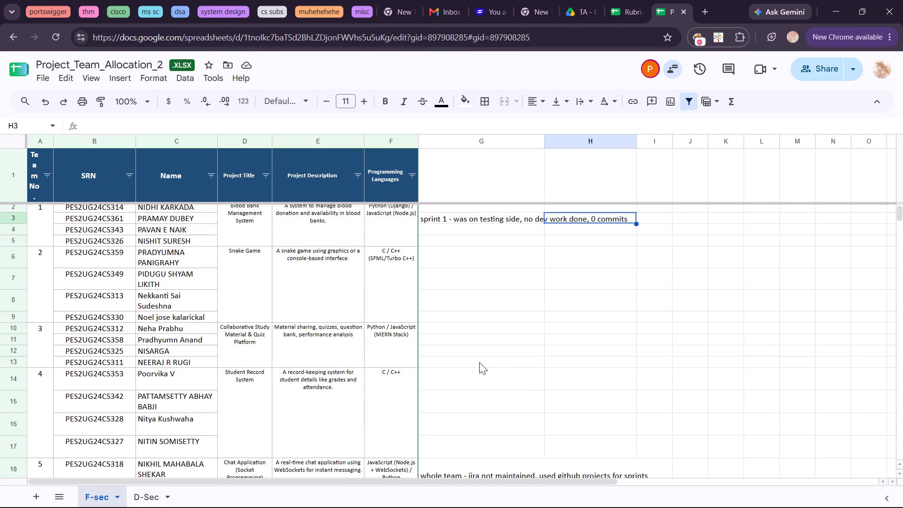
pyautogui.scroll(2, 479, 362)
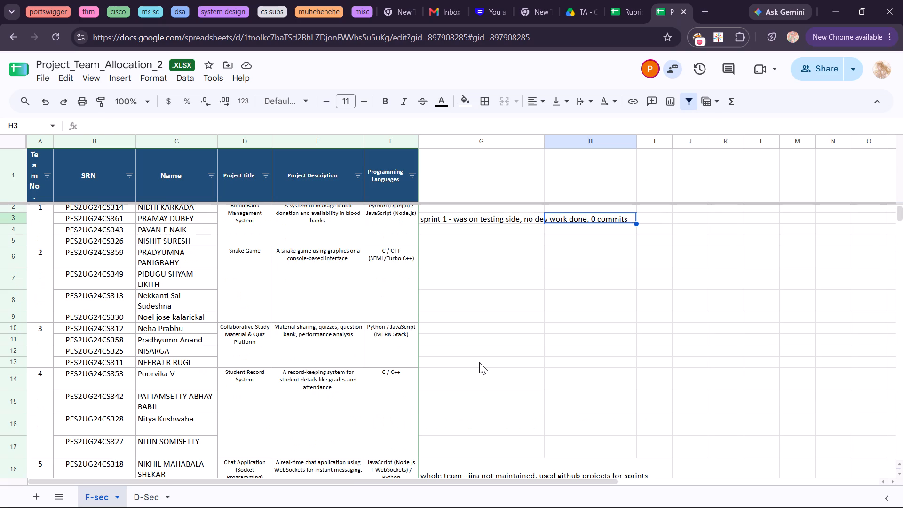
pyautogui.scroll(-3, 479, 362)
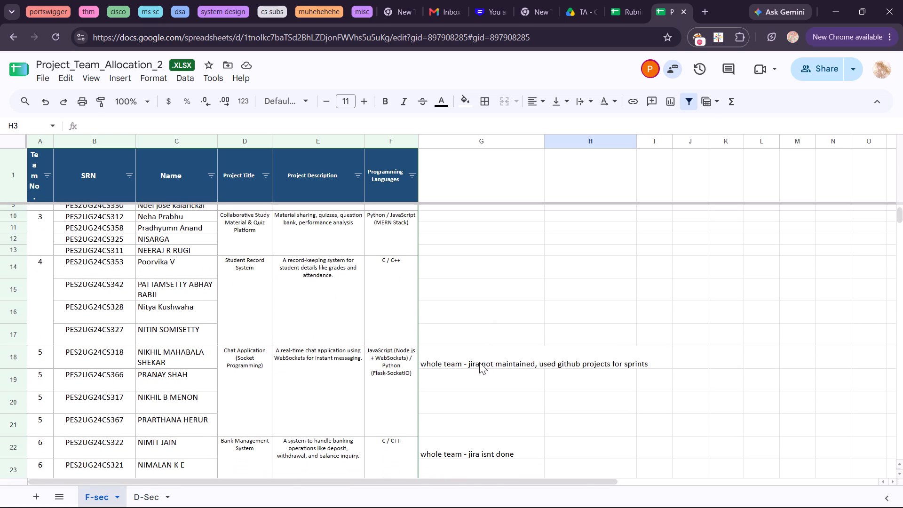
pyautogui.scroll(-1, 479, 362)
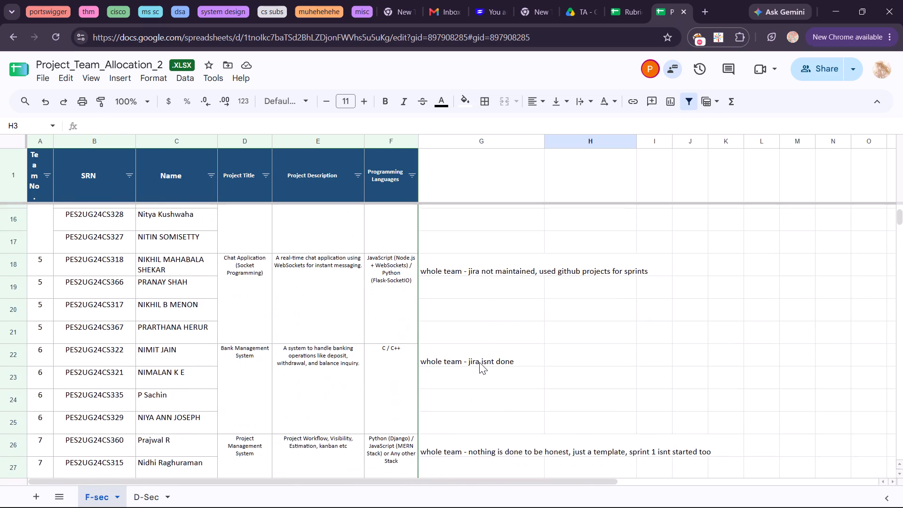
pyautogui.scroll(-2, 479, 362)
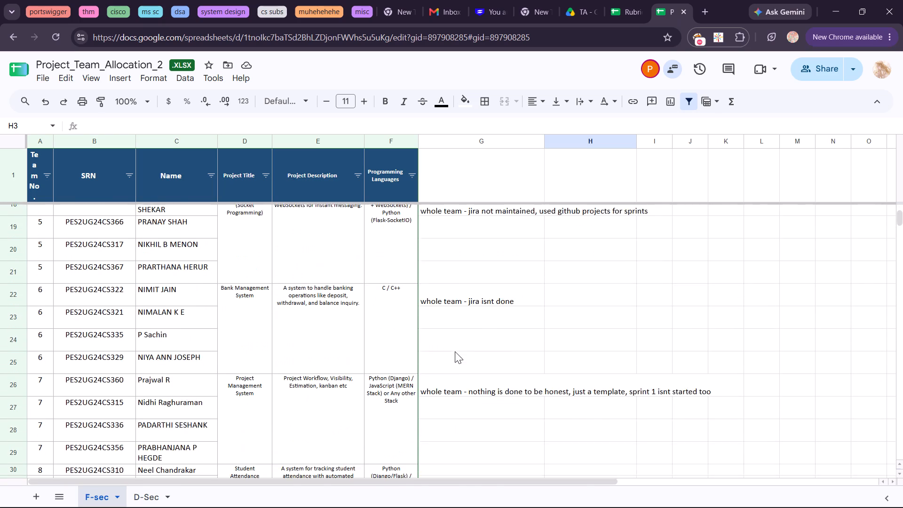
pyautogui.scroll(-1, 455, 351)
pyautogui.click(489, 375)
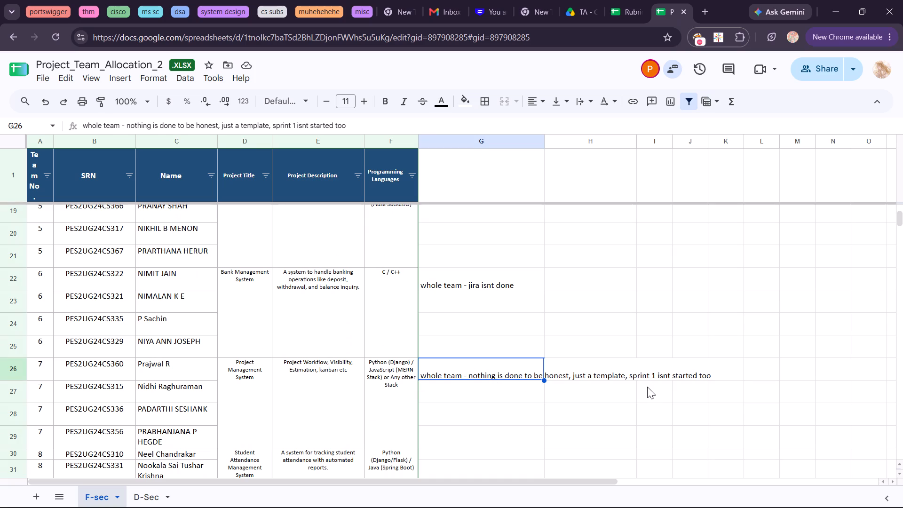
pyautogui.scroll(-4, 647, 387)
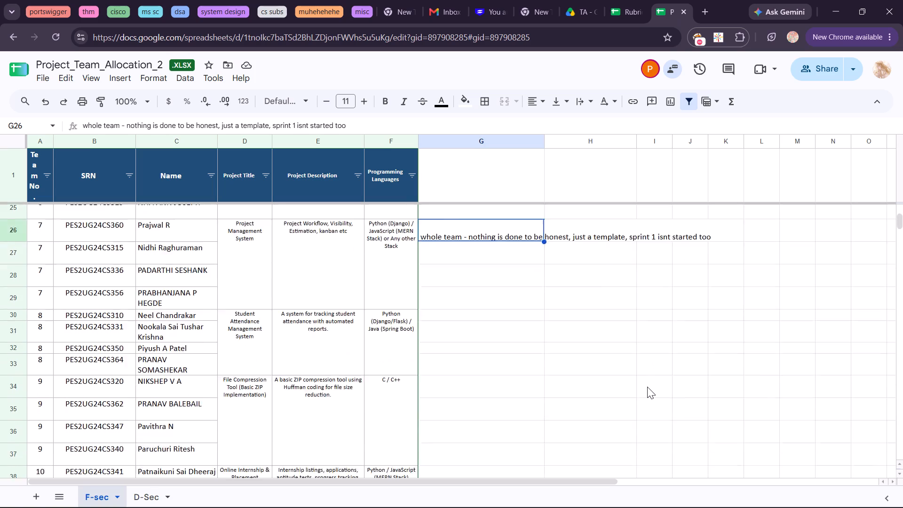
pyautogui.scroll(-8, 647, 387)
pyautogui.scroll(1, 647, 387)
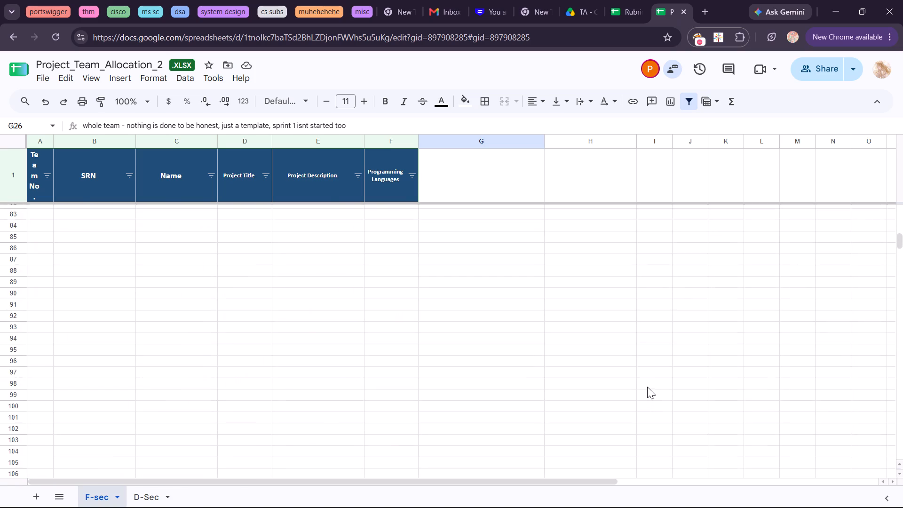
pyautogui.scroll(8, 647, 387)
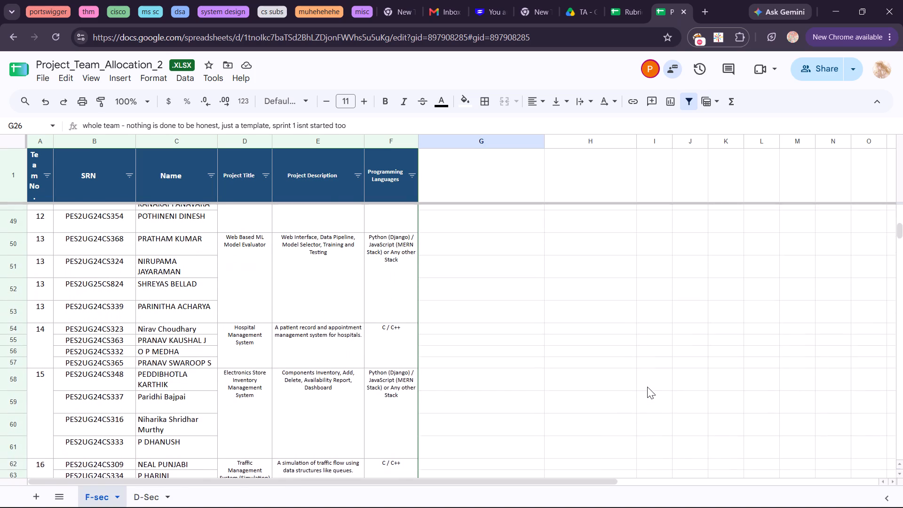
pyautogui.scroll(1, 647, 387)
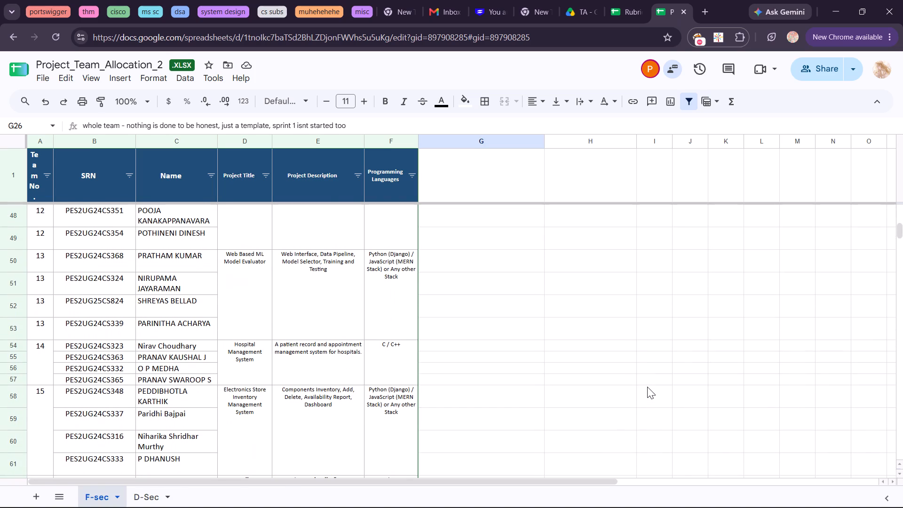
pyautogui.click(628, 0)
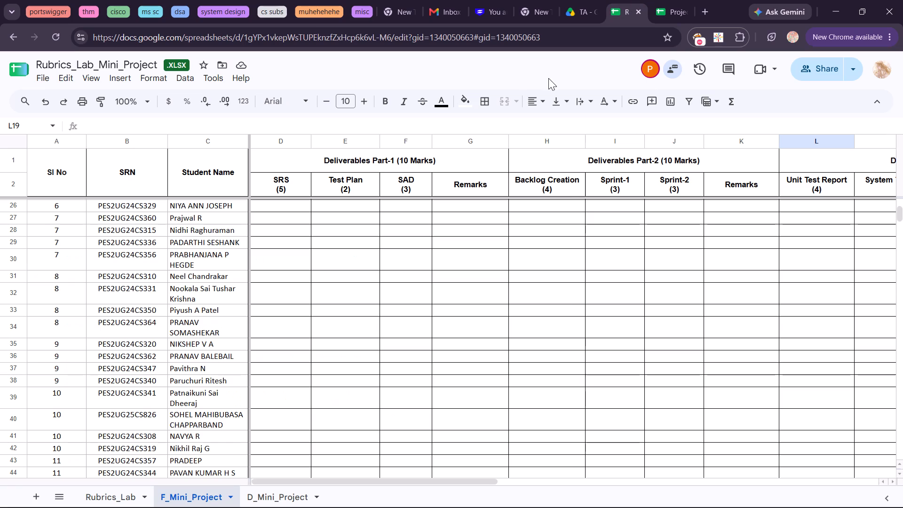
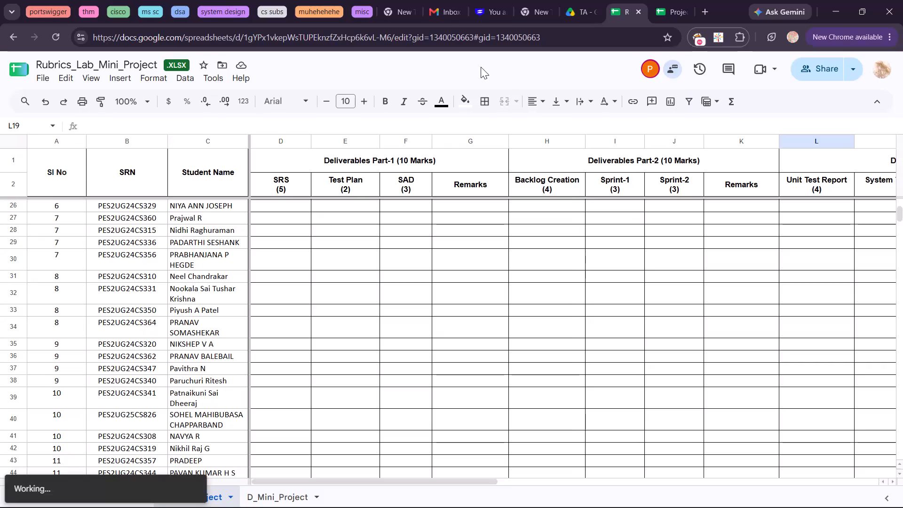
# From the browsing history, reopen the Web-scraper-for-price-comparison GitHub workflow run titled "Update README: Change clone URL, folder name, and add development team".
pyautogui.click(564, 55)
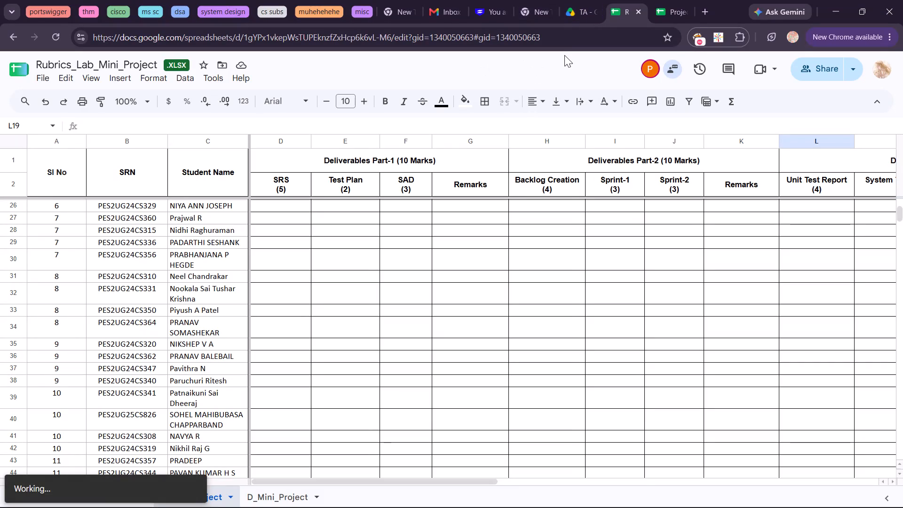
pyautogui.hotkey('ctrl', 'h')
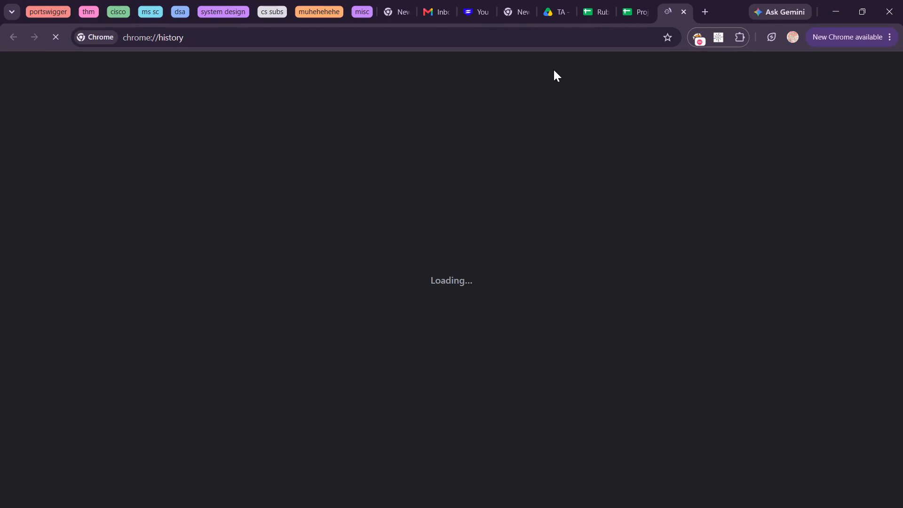
pyautogui.click(588, 0)
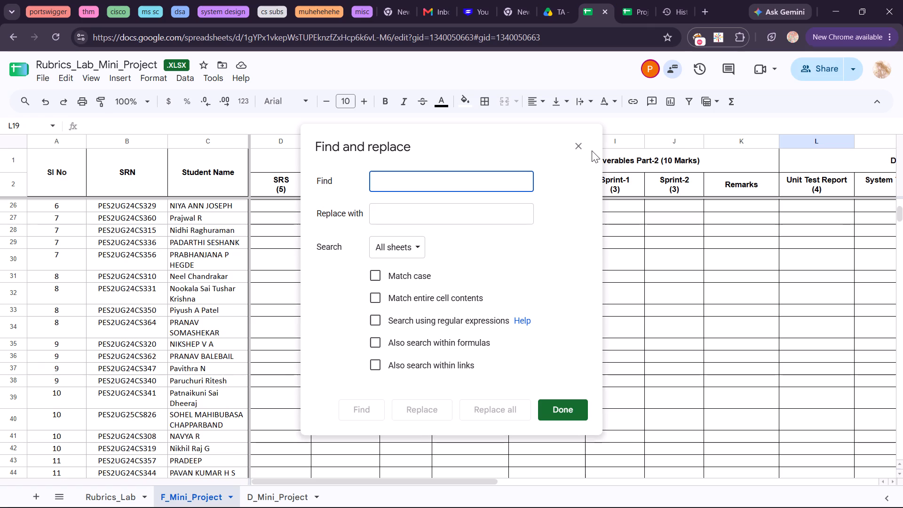
pyautogui.click(582, 150)
pyautogui.click(683, 0)
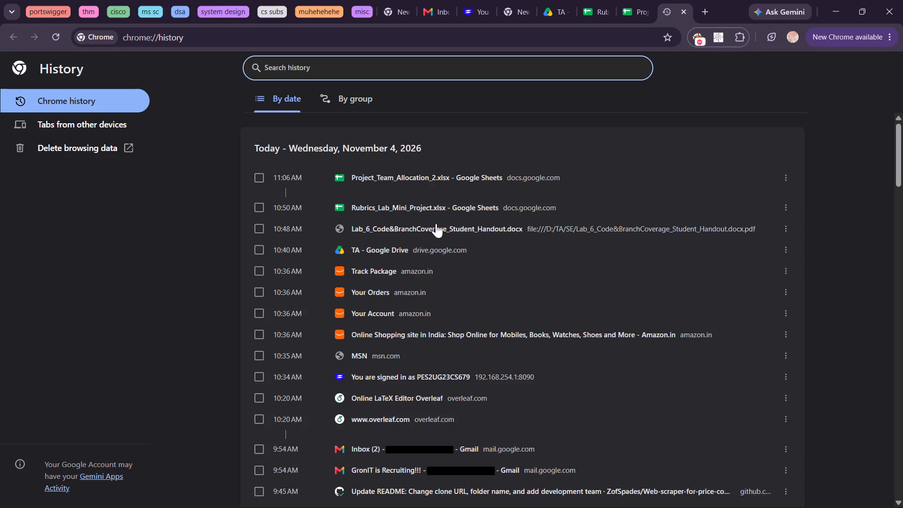
pyautogui.scroll(-2, 411, 374)
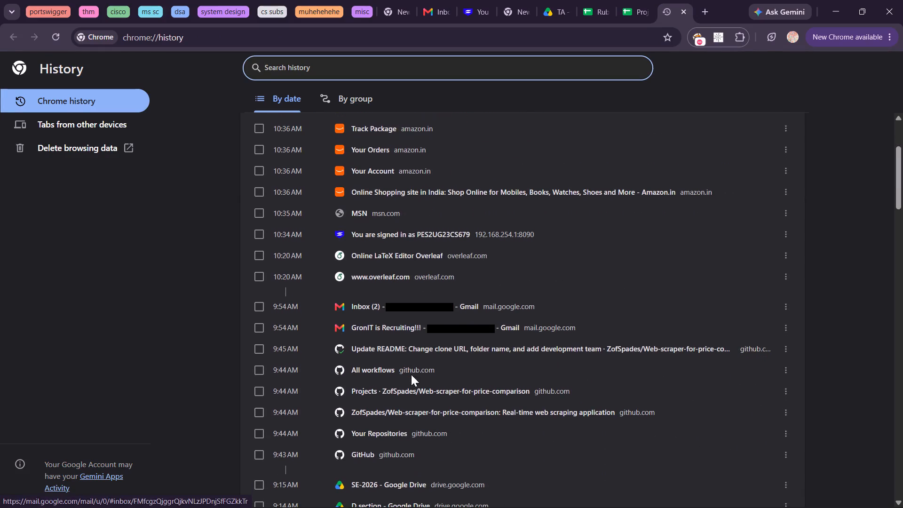
pyautogui.click(413, 347)
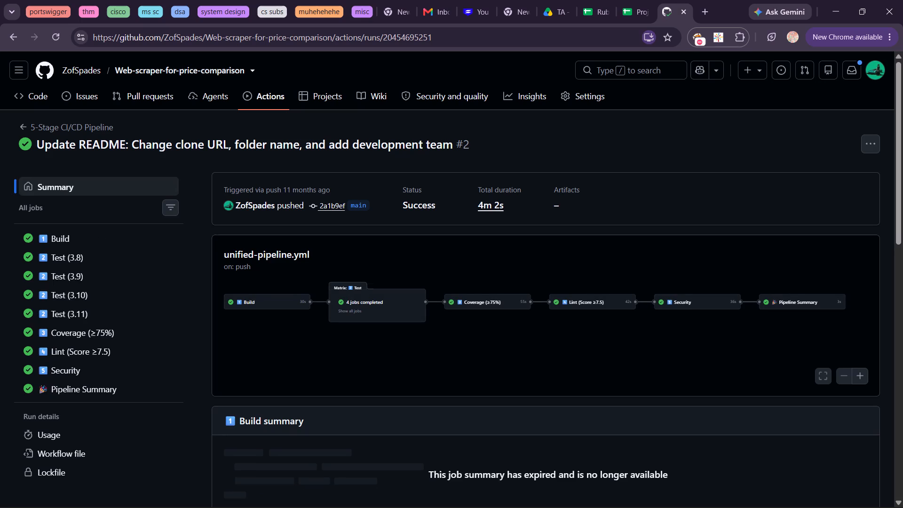
# Examine the unified-pipeline.yml graph from Build through Pipeline Summary, expanding the Test matrix to show all its jobs.
pyautogui.moveTo(475, 341); pyautogui.dragTo(507, 350)
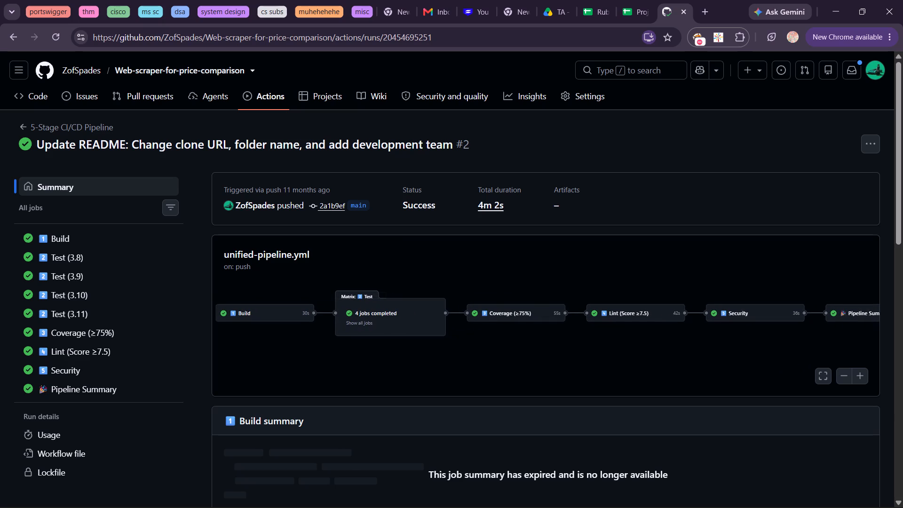
pyautogui.click(594, 338)
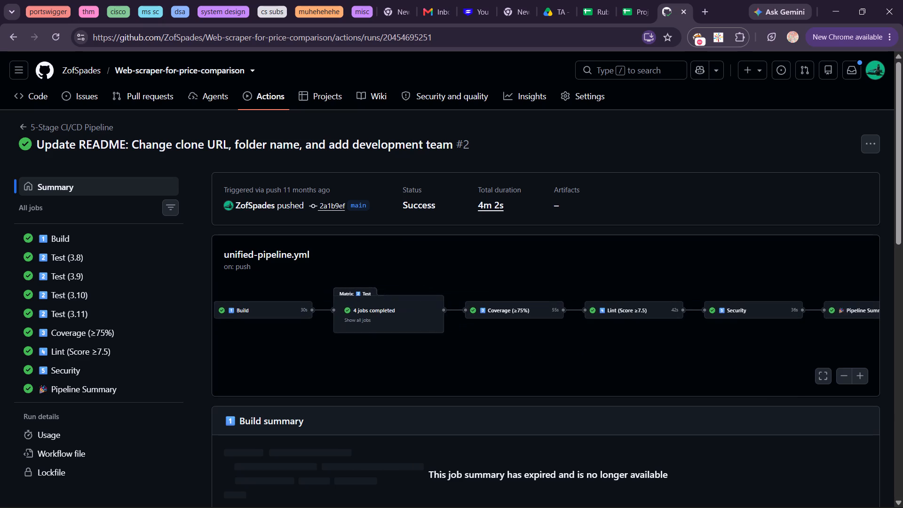
pyautogui.moveTo(521, 344); pyautogui.dragTo(655, 344)
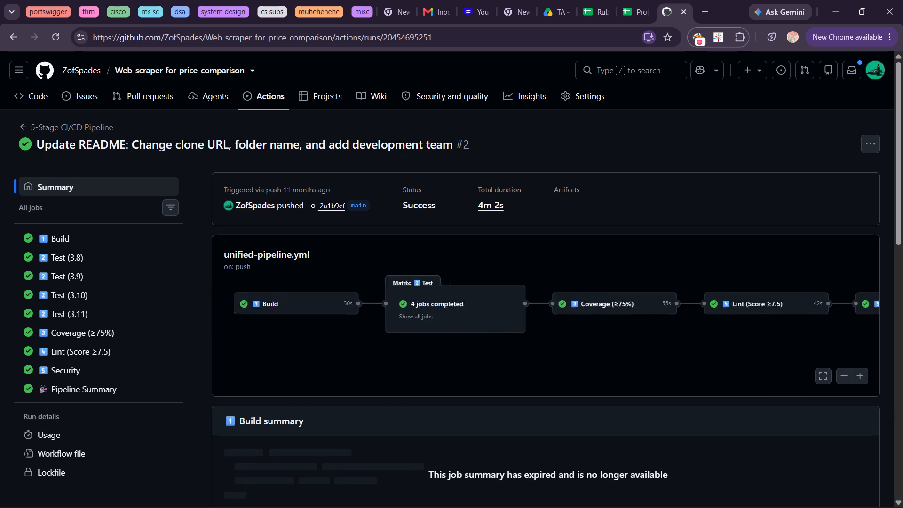
pyautogui.moveTo(655, 344); pyautogui.dragTo(517, 347)
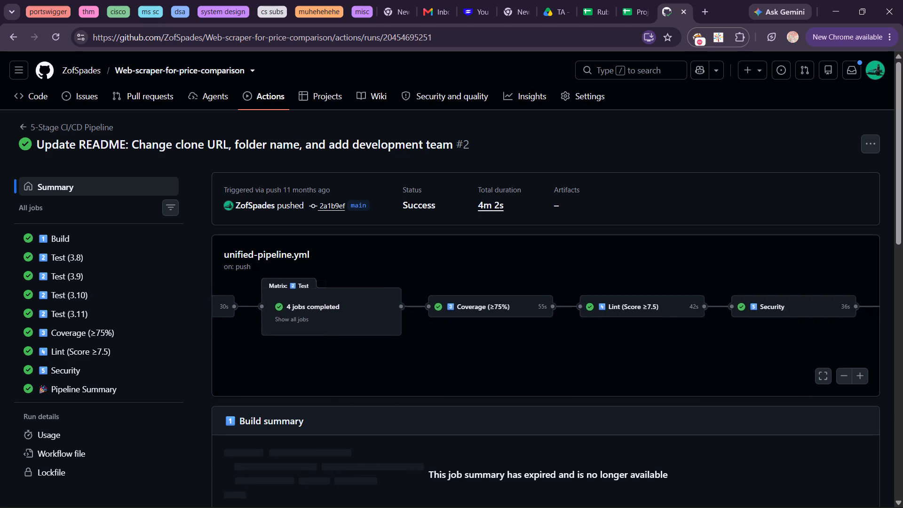
pyautogui.moveTo(517, 347); pyautogui.dragTo(355, 349)
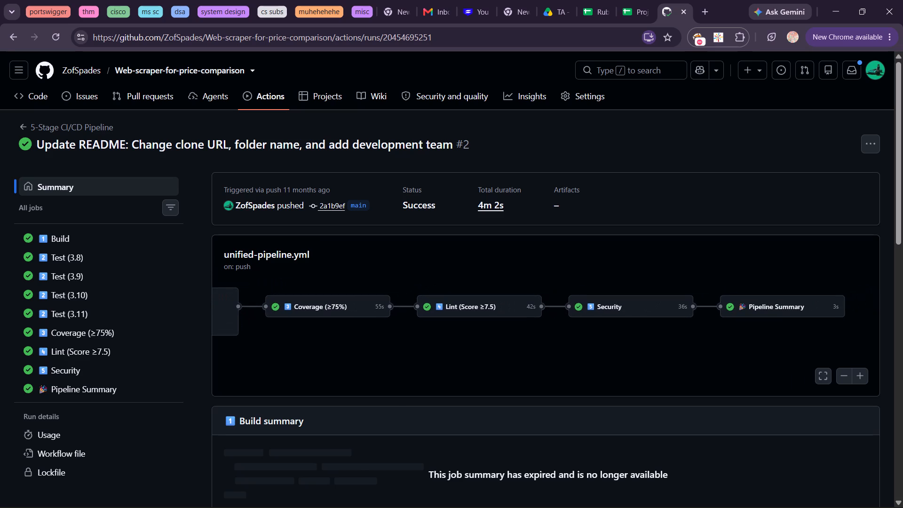
pyautogui.moveTo(355, 349); pyautogui.dragTo(469, 352)
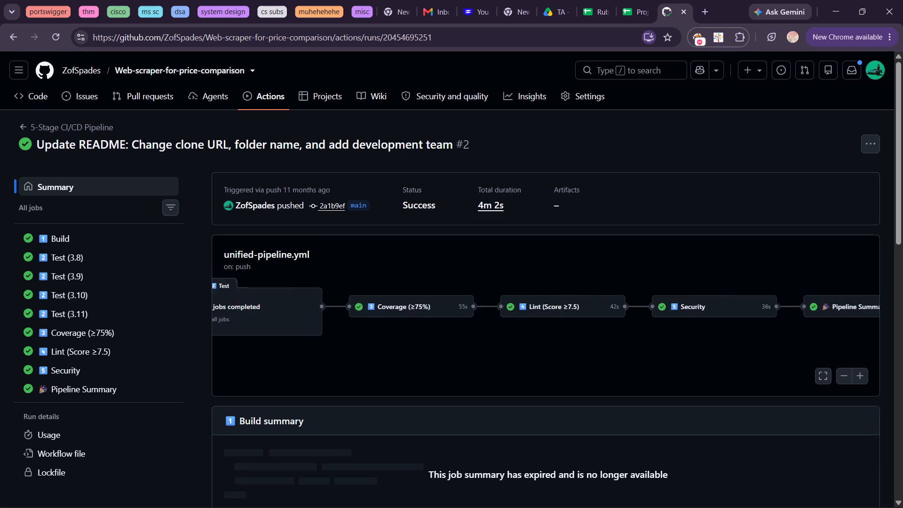
pyautogui.moveTo(469, 352); pyautogui.dragTo(514, 352)
pyautogui.click(291, 321)
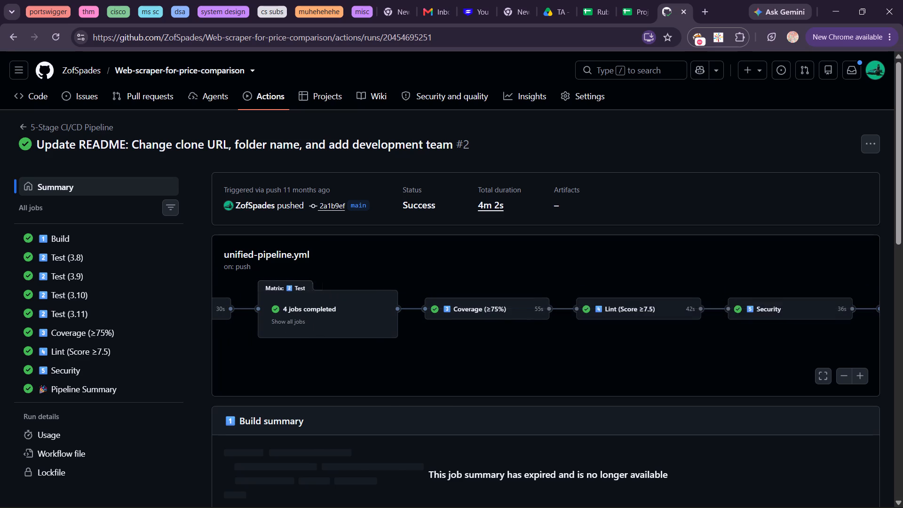
pyautogui.moveTo(516, 349); pyautogui.dragTo(311, 347)
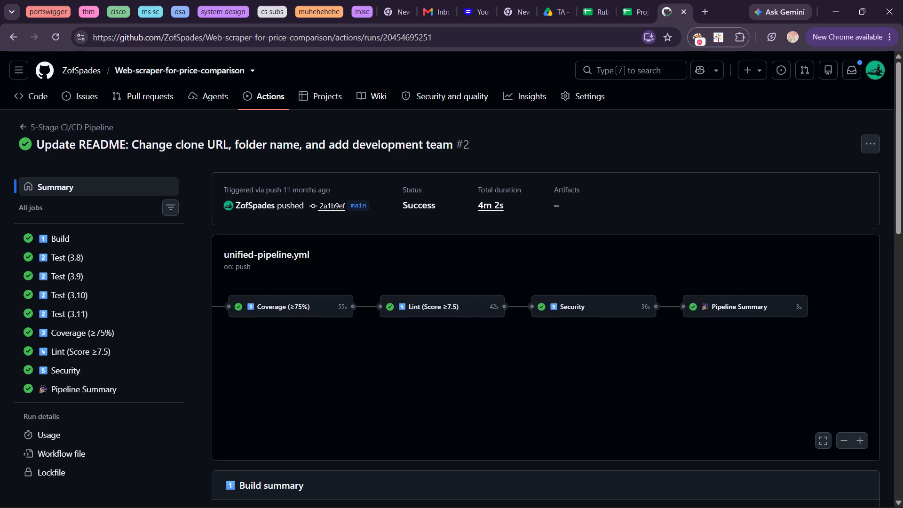
pyautogui.moveTo(503, 363); pyautogui.dragTo(702, 363)
pyautogui.moveTo(702, 363); pyautogui.dragTo(855, 336)
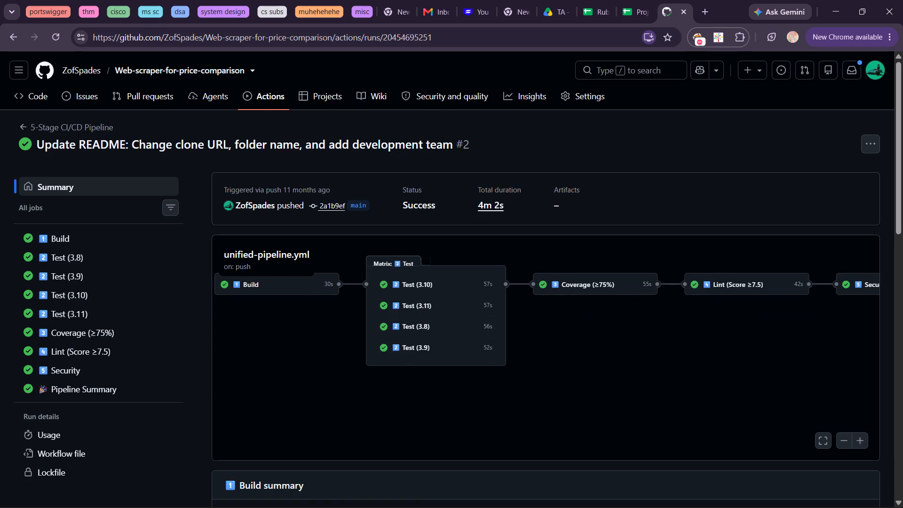
pyautogui.moveTo(747, 381); pyautogui.dragTo(745, 420)
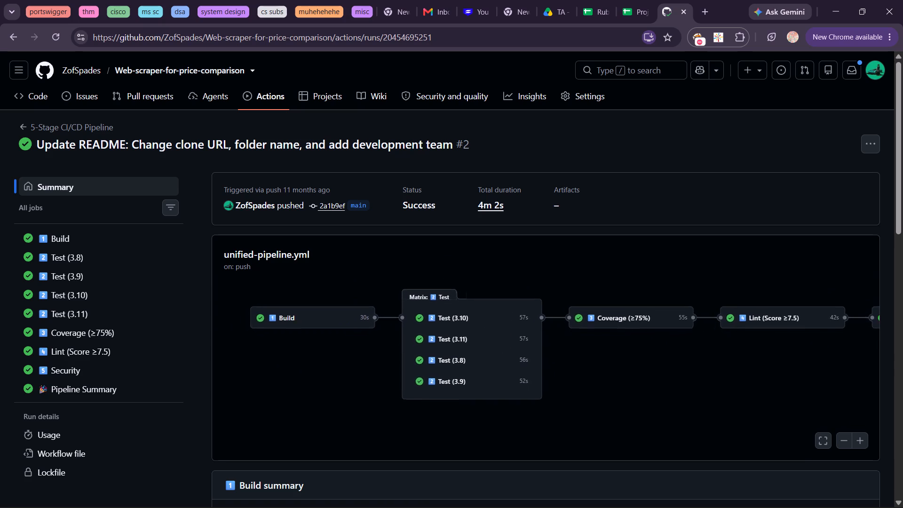
pyautogui.moveTo(745, 420); pyautogui.dragTo(744, 424)
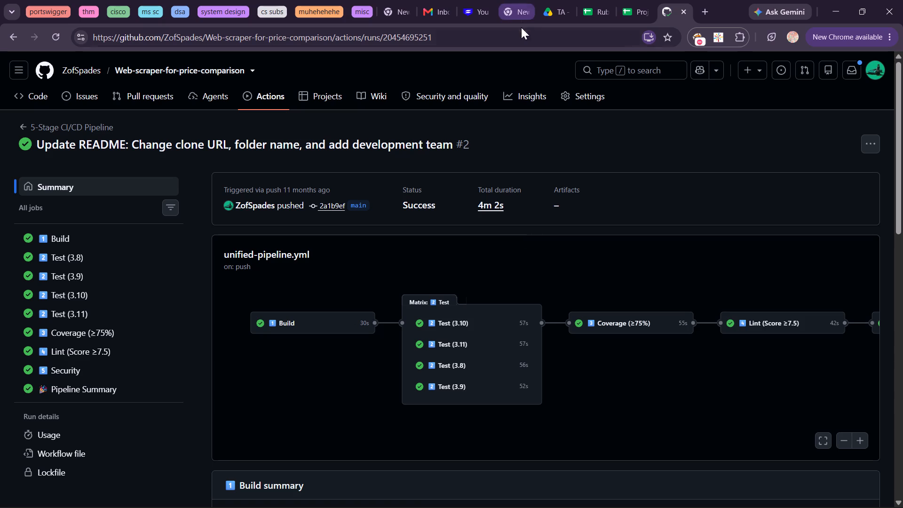
# Check the repository's Contributors insights, then close the GitHub page and return to the Rubrics_Lab_Mini_Project spreadsheet.
pyautogui.click(521, 91)
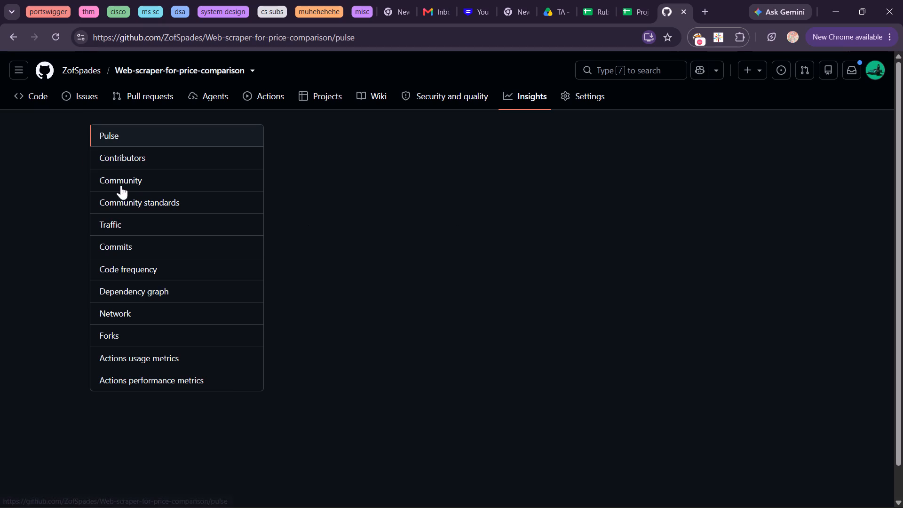
pyautogui.click(145, 156)
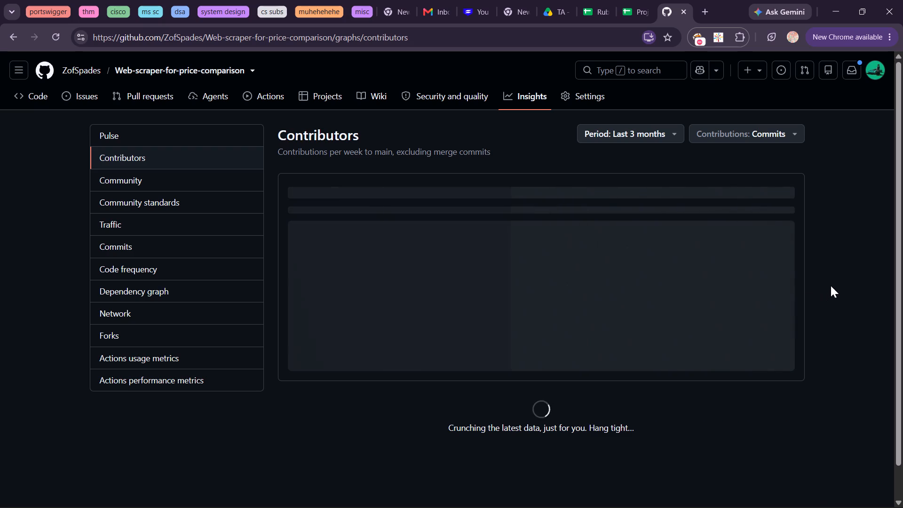
pyautogui.scroll(-5, 837, 264)
pyautogui.scroll(4, 837, 264)
pyautogui.scroll(-3, 837, 264)
pyautogui.scroll(2, 837, 264)
pyautogui.scroll(-3, 837, 264)
pyautogui.scroll(3, 837, 264)
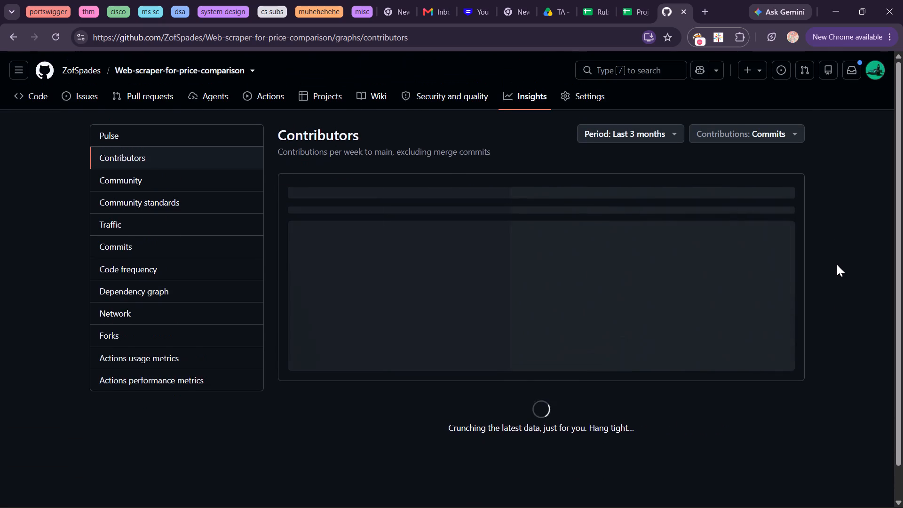
pyautogui.scroll(-3, 837, 264)
pyautogui.scroll(2, 837, 264)
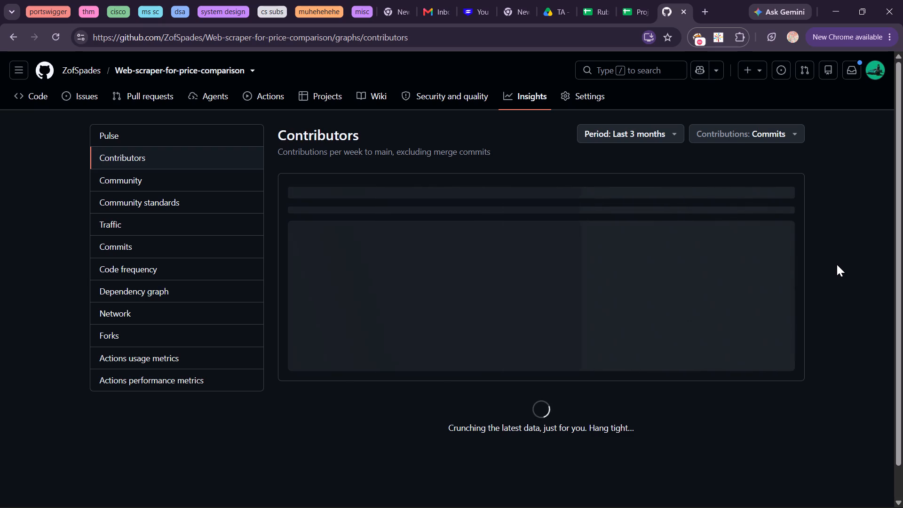
pyautogui.hotkey('ctrl', 'w')
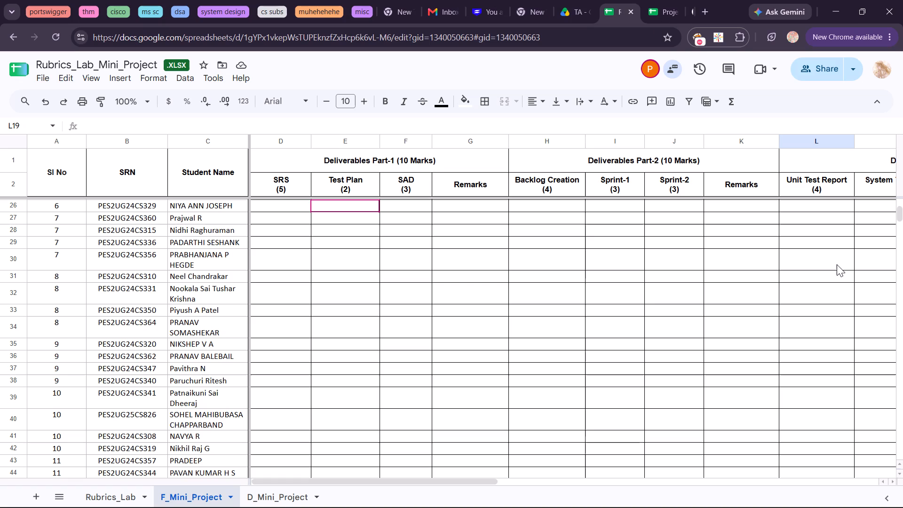
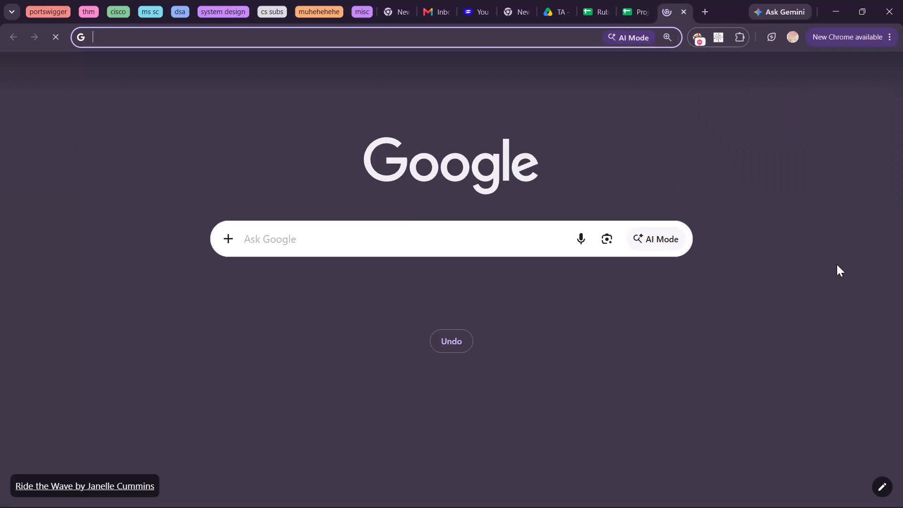
# Close the empty new browser tab to get back to the F_Mini_Project sheet of Rubrics_Lab_Mini_Project.
pyautogui.hotkey('ctrl', 'w')
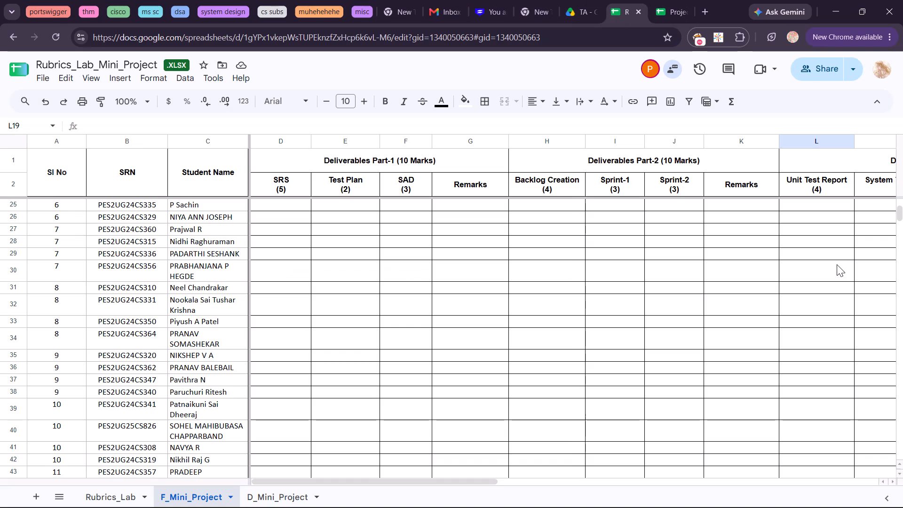
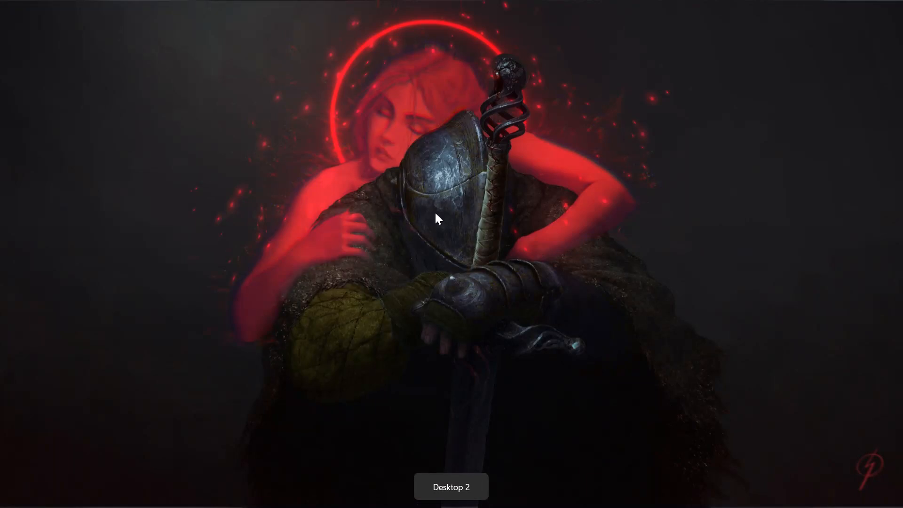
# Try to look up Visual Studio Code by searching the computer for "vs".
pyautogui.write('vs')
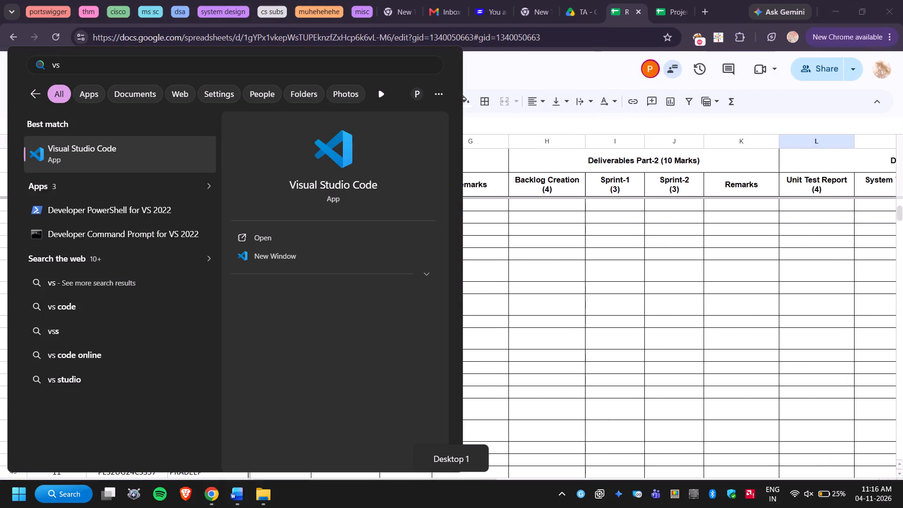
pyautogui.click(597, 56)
# Search the web for the IEEE template and review the template options on IEEE's Manuscript Templates for Conference Proceedings page.
pyautogui.hotkey('ctrl', 't')
pyautogui.write('iee t')
pyautogui.press('BackSpace')
pyautogui.press('BackSpace')
pyautogui.press('BackSpace')
pyautogui.write('ee tem')
pyautogui.press('Return')
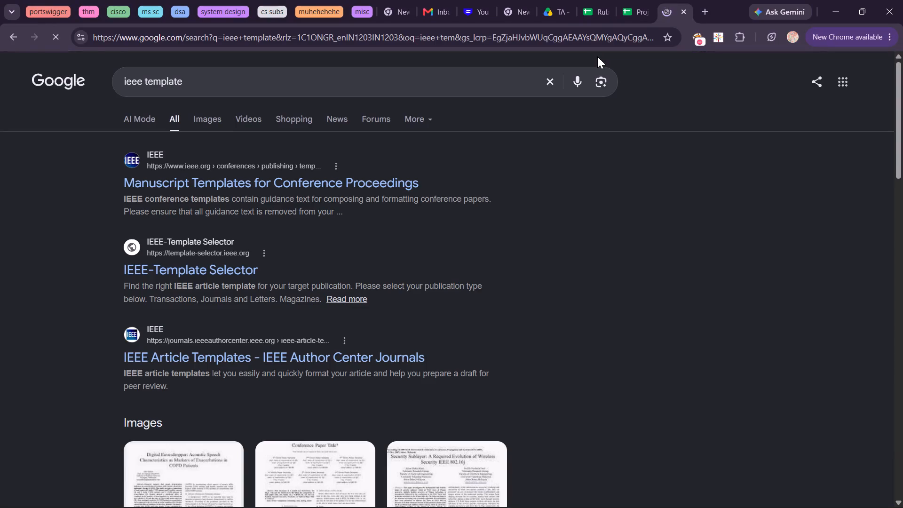
pyautogui.click(345, 181)
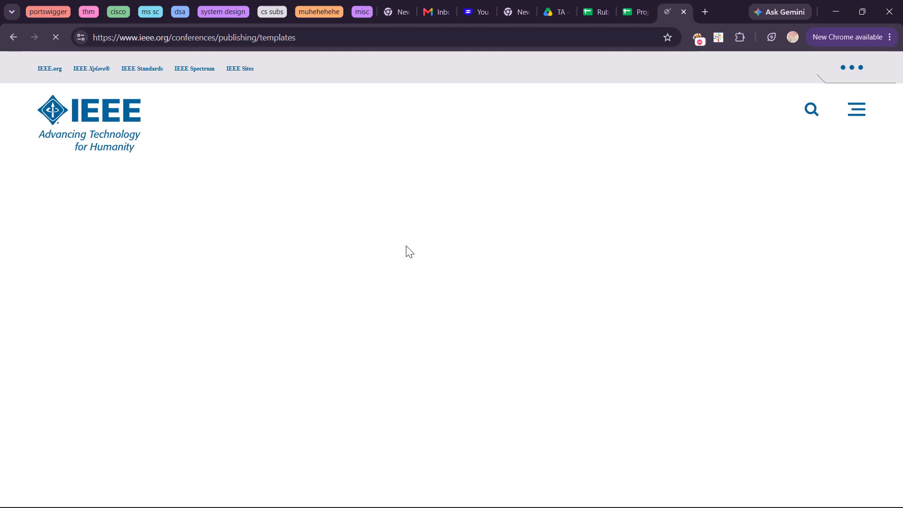
pyautogui.scroll(-4, 441, 324)
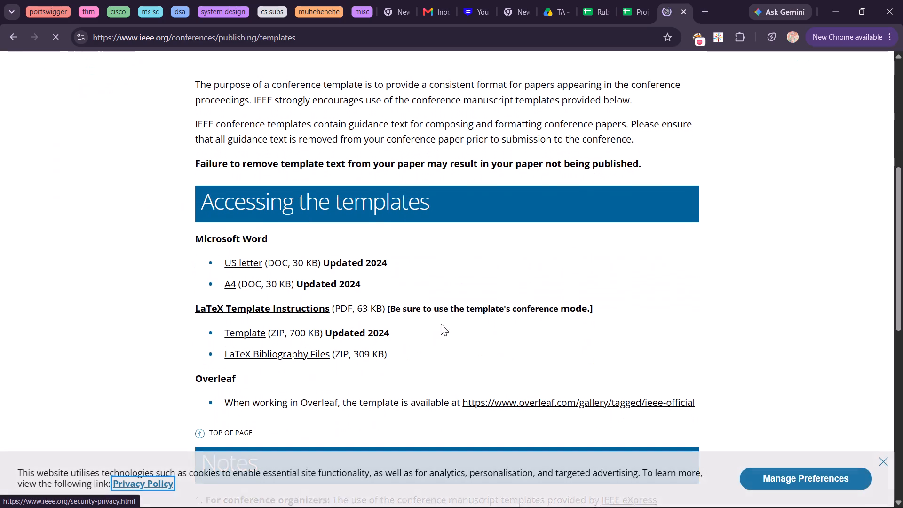
pyautogui.scroll(-1, 236, 274)
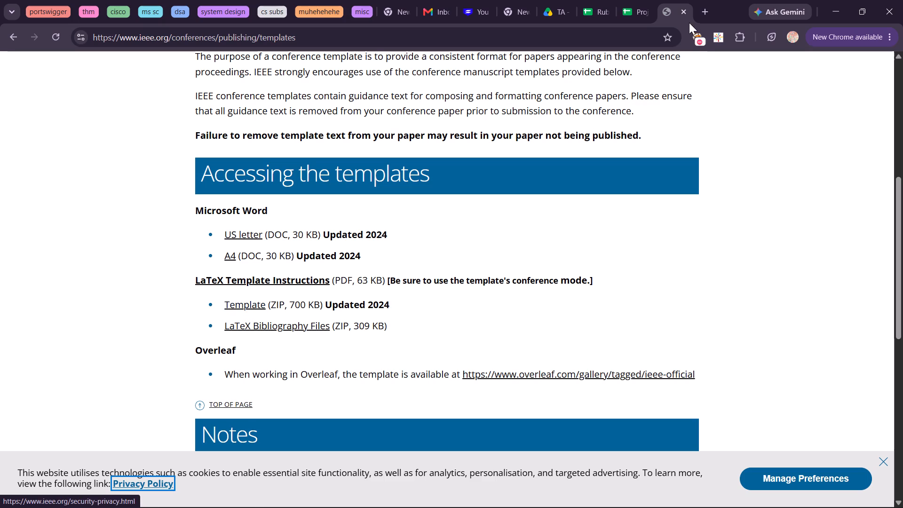
# Open Overleaf in a new browser tab and review the ServiceNow resume project's LaTeX source and compiled preview.
pyautogui.click(705, 15)
pyautogui.write('over')
pyautogui.press('Return')
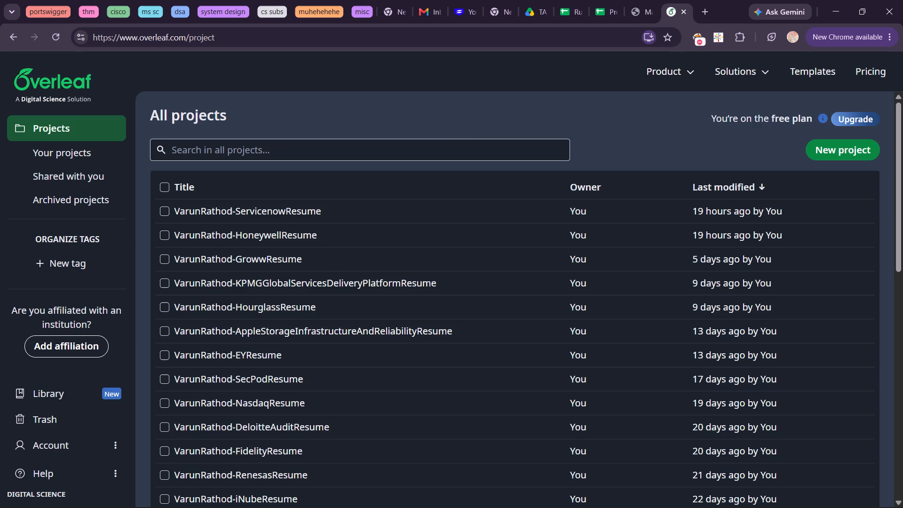
pyautogui.click(279, 213)
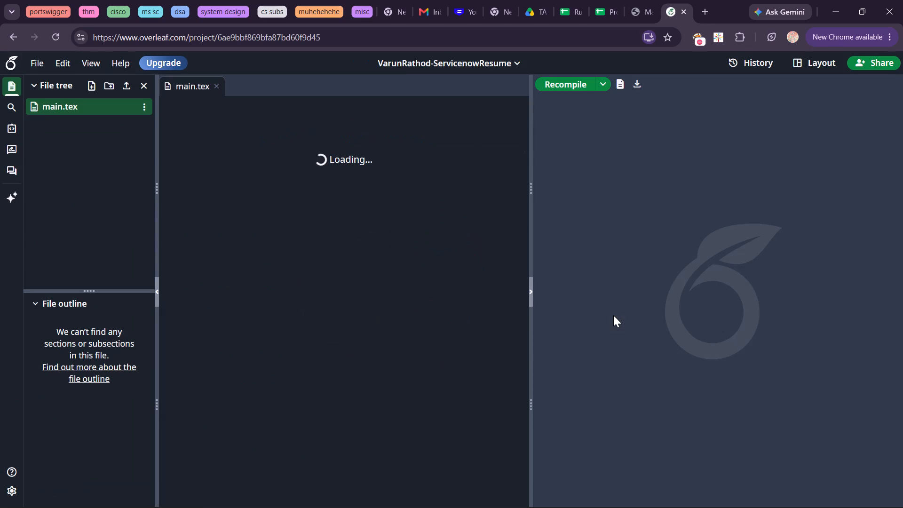
pyautogui.scroll(7, 324, 263)
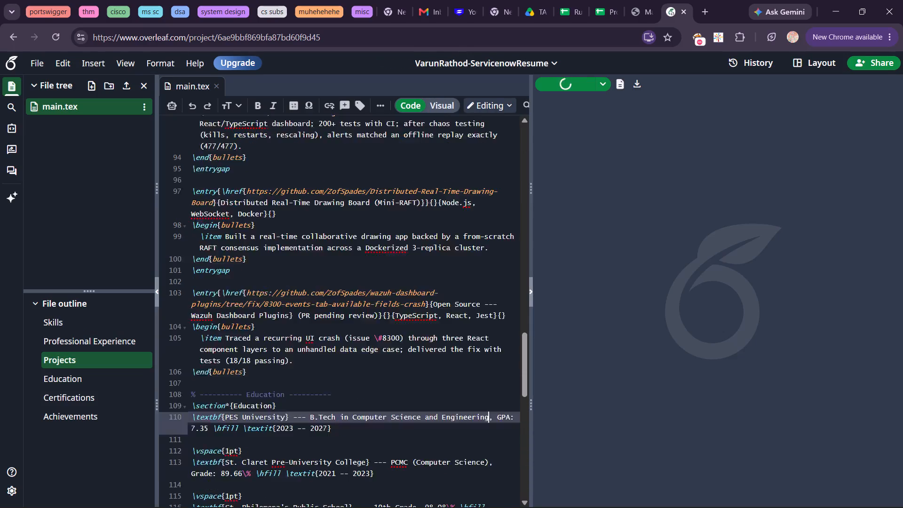
pyautogui.scroll(20, 324, 263)
pyautogui.scroll(1, 324, 263)
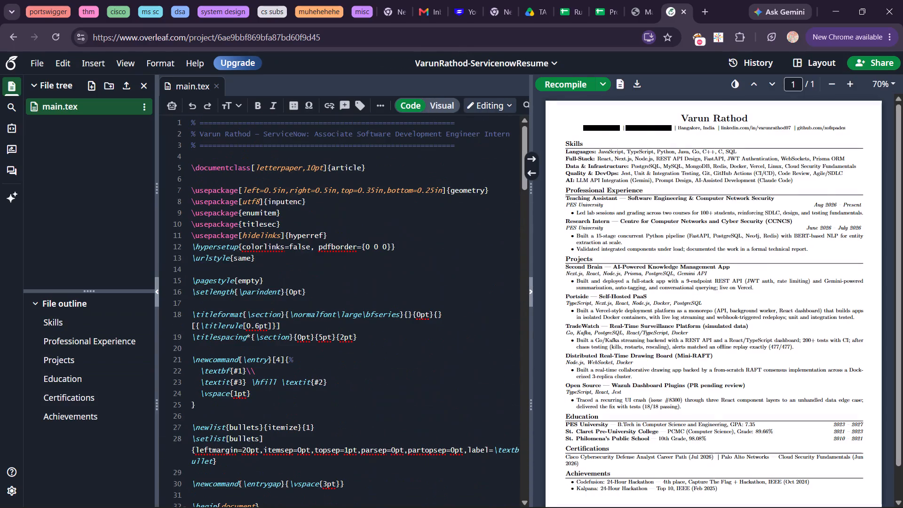
pyautogui.scroll(-8, 708, 333)
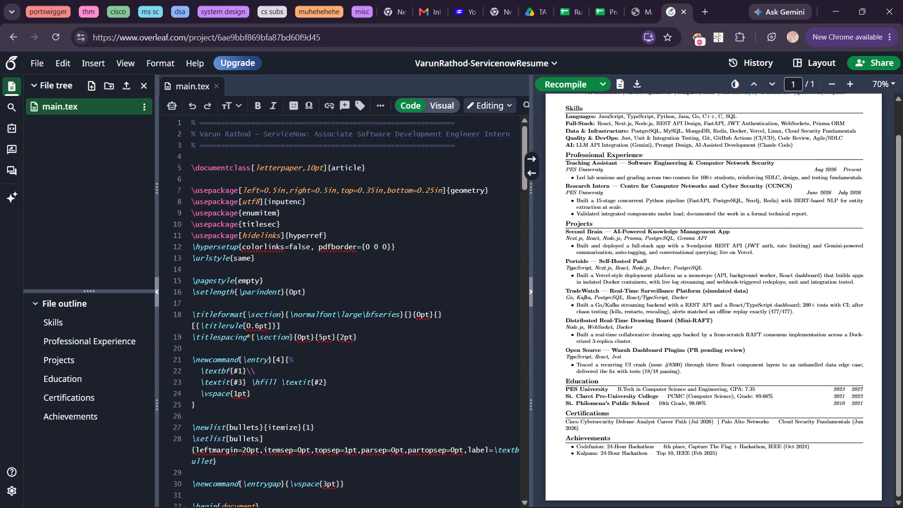
pyautogui.scroll(5, 708, 333)
pyautogui.scroll(-5, 708, 333)
pyautogui.scroll(5, 708, 333)
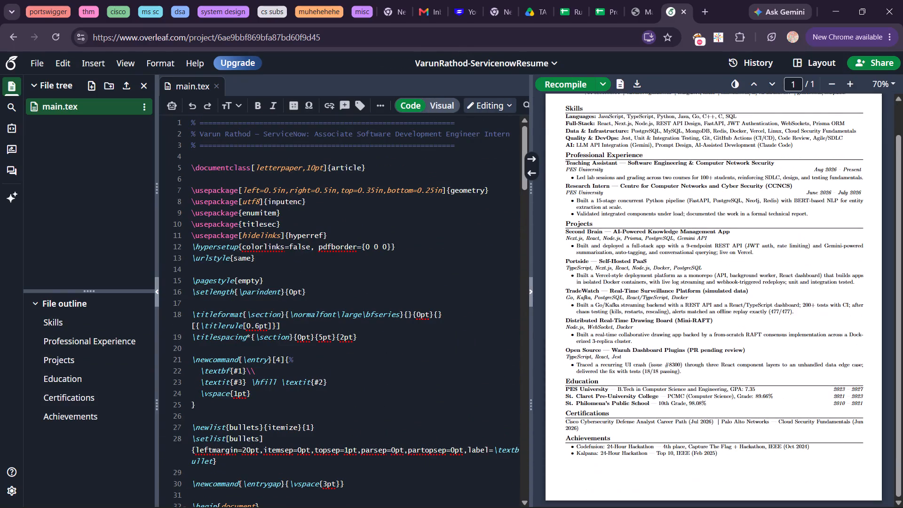
# Close the Overleaf and IEEE template tabs and return to the Rubrics_Lab_Mini_Project spreadsheet.
pyautogui.hotkey('ctrl', 'w')
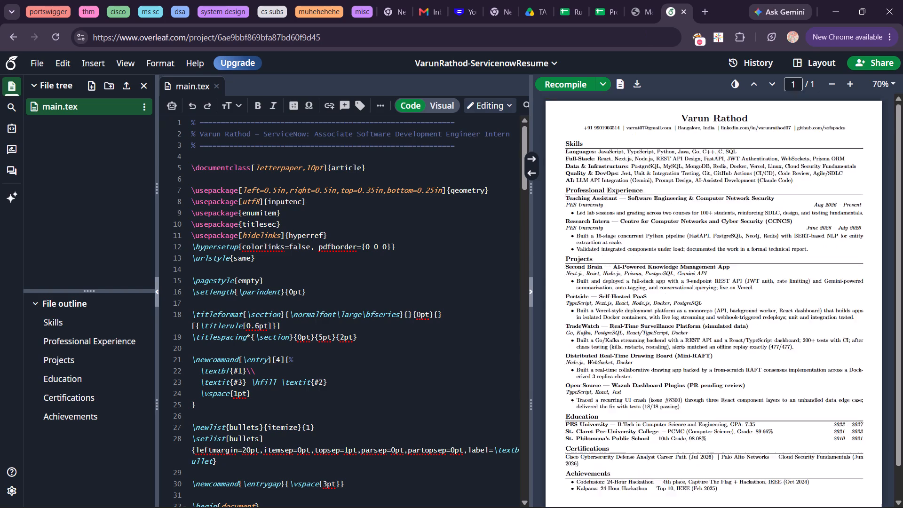
pyautogui.hotkey('ctrl', 'w')
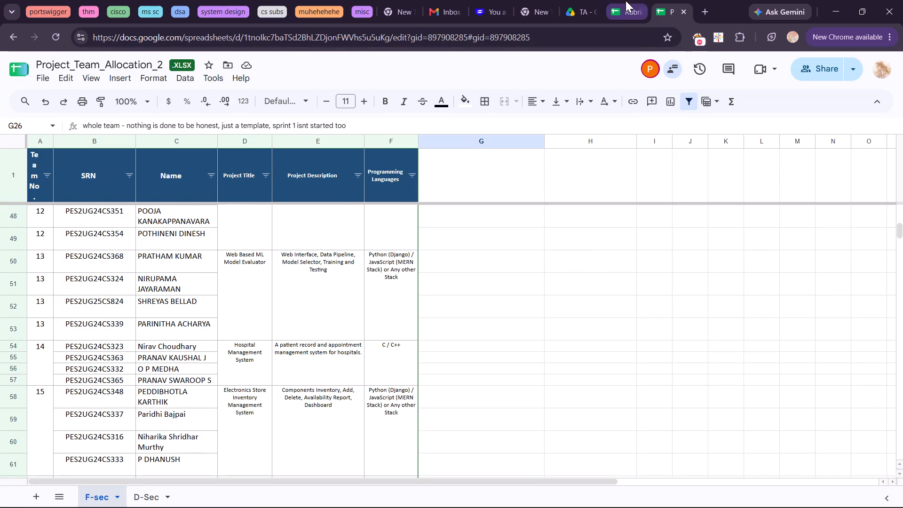
pyautogui.click(626, 0)
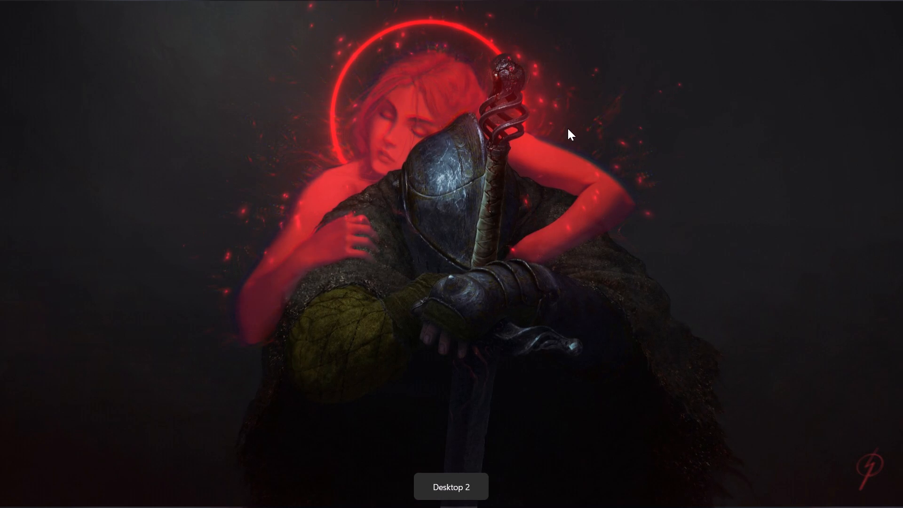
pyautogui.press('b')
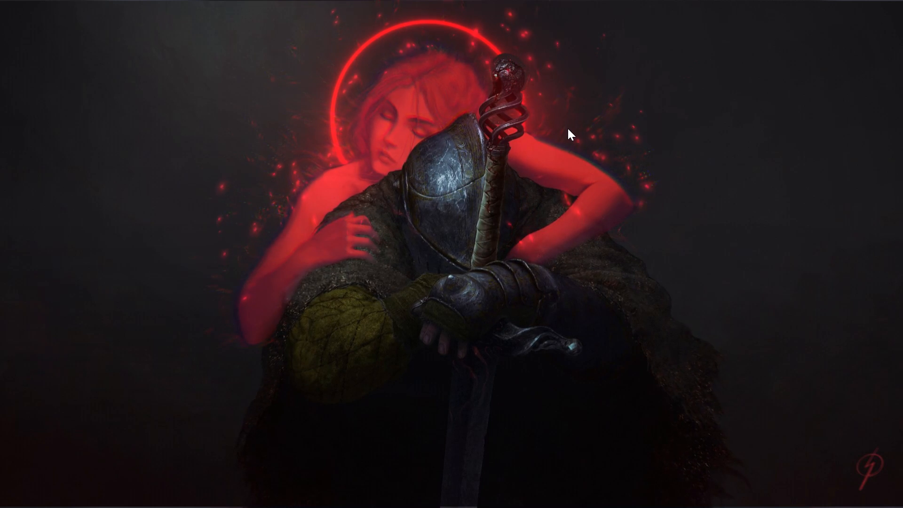
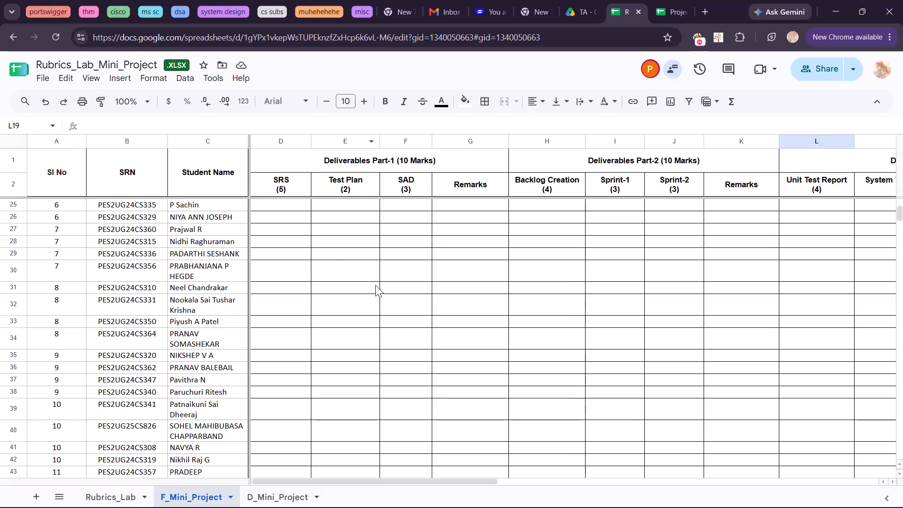
# Select the SRS mark cell for the first student of team 1 in the F_Mini_Project sheet.
pyautogui.hscroll(4, 375, 285)
pyautogui.scroll(6, 375, 285)
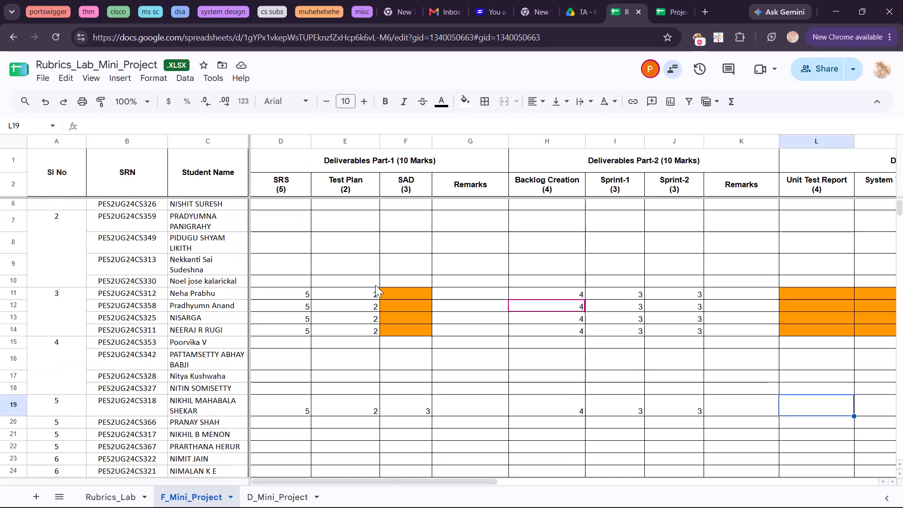
pyautogui.scroll(4, 375, 285)
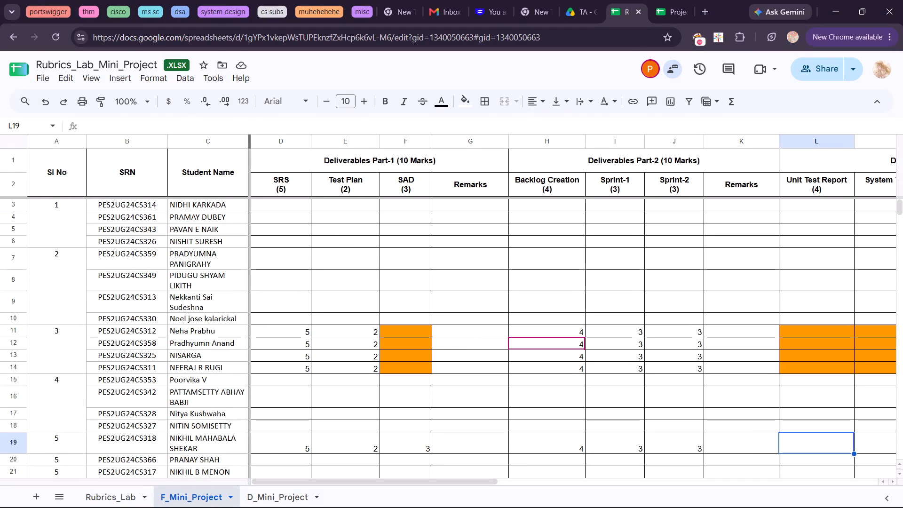
pyautogui.click(272, 202)
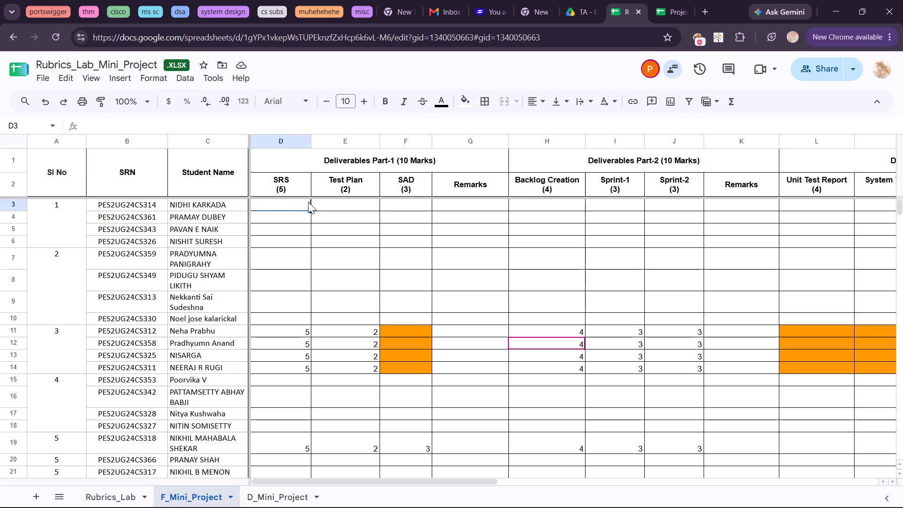
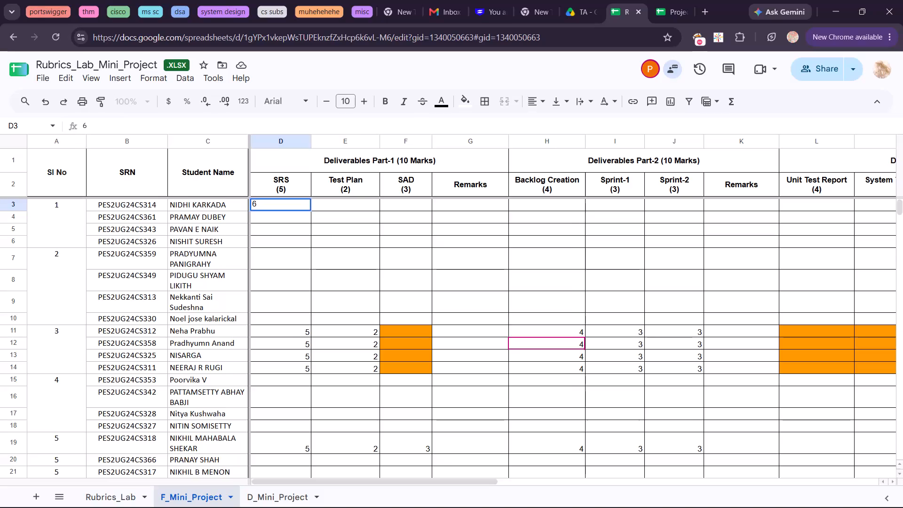
# Enter 5 as the SRS mark for the first student of team 1.
pyautogui.press('BackSpace')
pyautogui.press('BackSpace')
pyautogui.press('5')
pyautogui.press('Right')
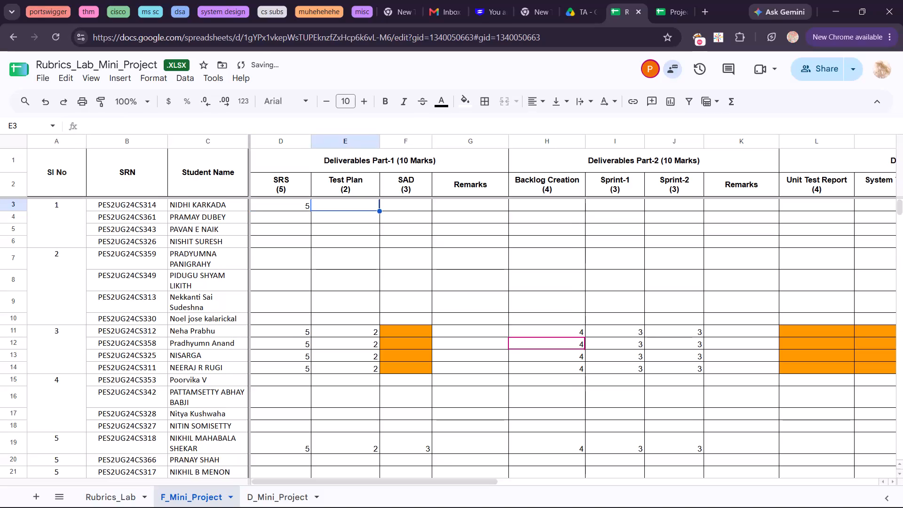
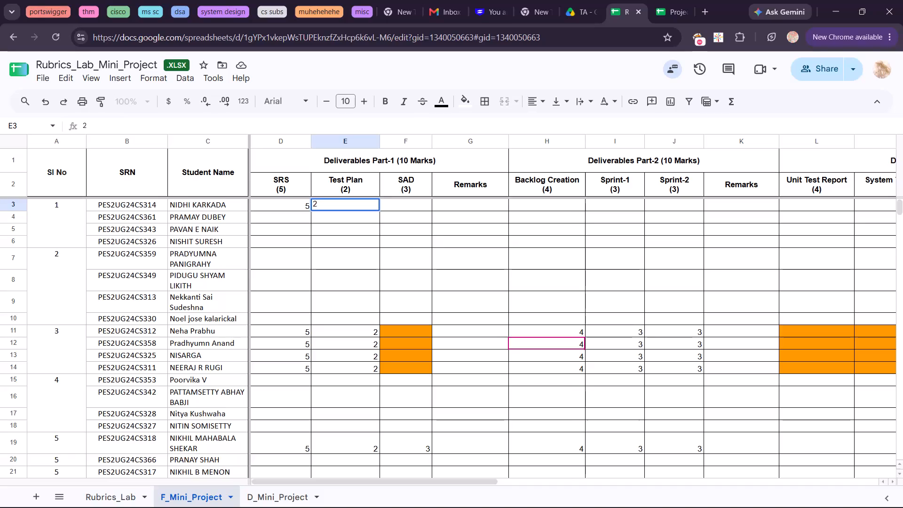
# Enter 2 as the Test Plan mark for the first student of team 1.
pyautogui.press('Right')
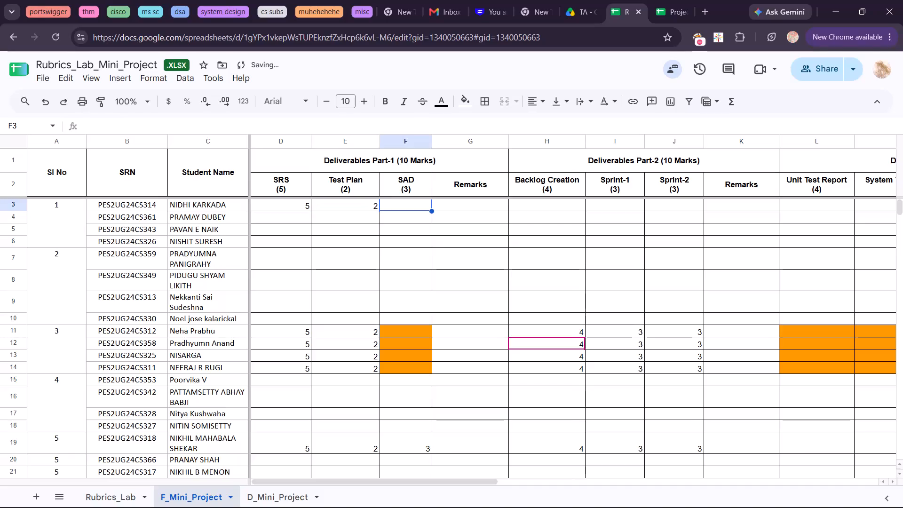
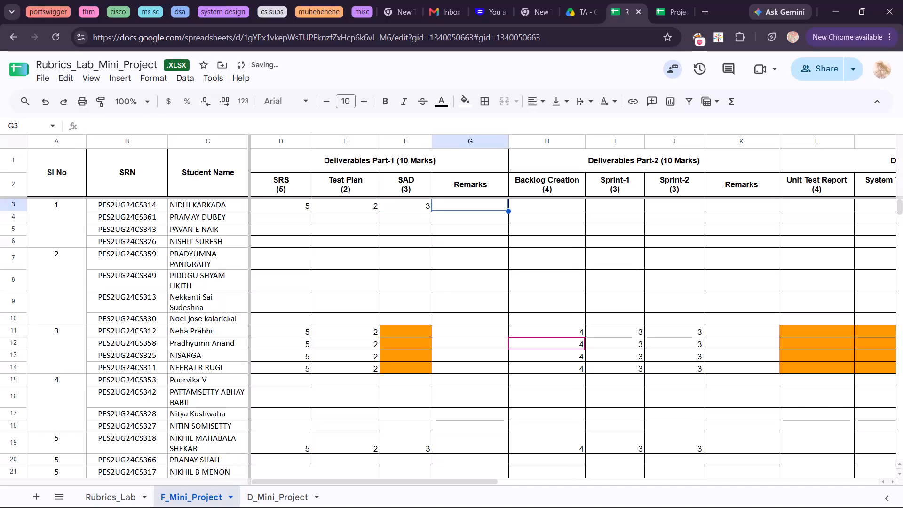
# Enter the first team 1 student's Deliverables Part-2 marks: Backlog Creation 4, Sprint-1 3 and Sprint-2 3.
pyautogui.press('Right')
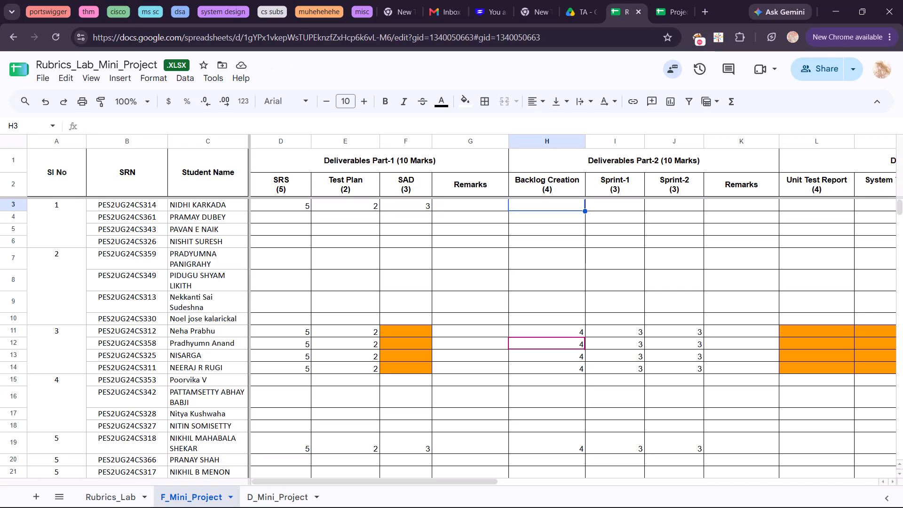
pyautogui.press('4')
pyautogui.press('Right')
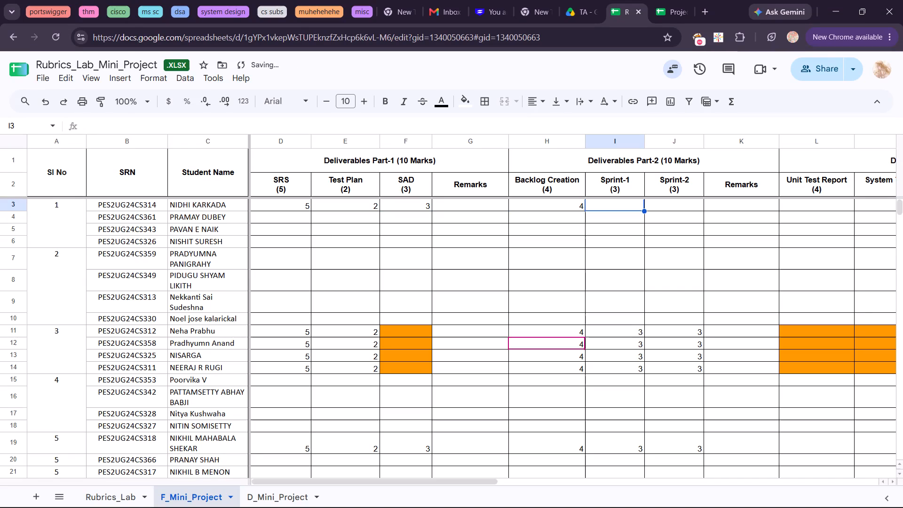
pyautogui.press('3')
pyautogui.press('Right')
pyautogui.press('3')
pyautogui.press('Right')
# Go to the Unit Test Report mark under Deliverables Part-3 for the first student of team 1.
pyautogui.press('Right')
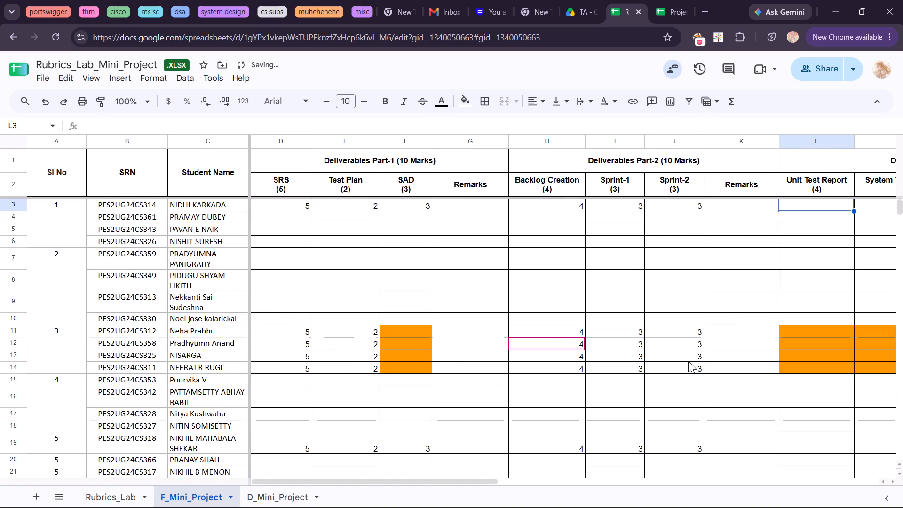
pyautogui.hscroll(-4, 688, 361)
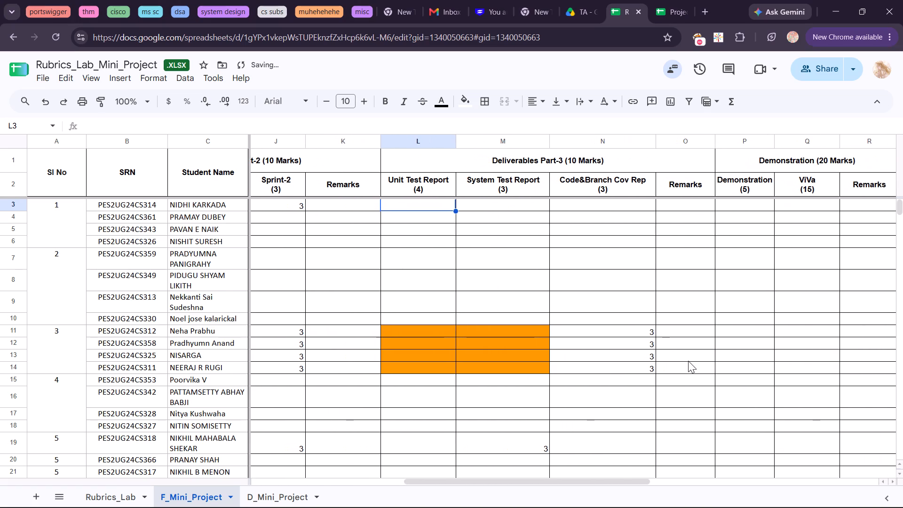
pyautogui.hscroll(-1, 688, 361)
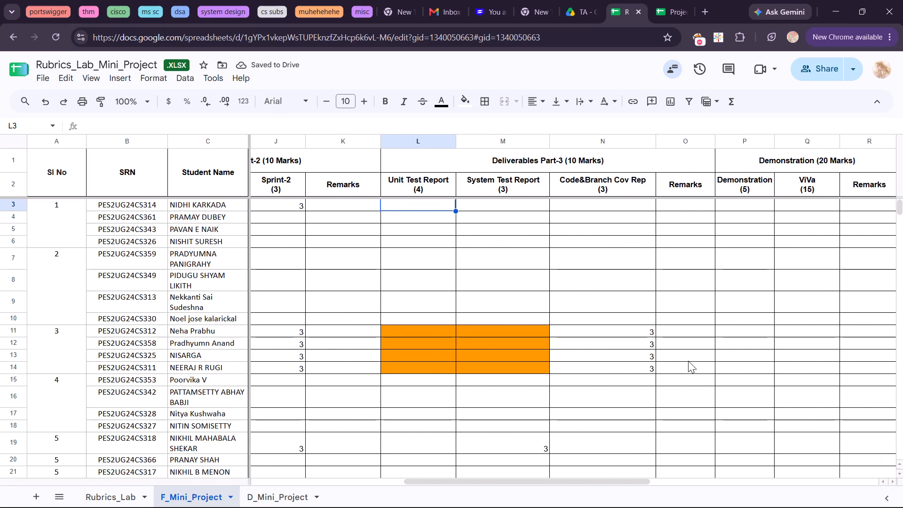